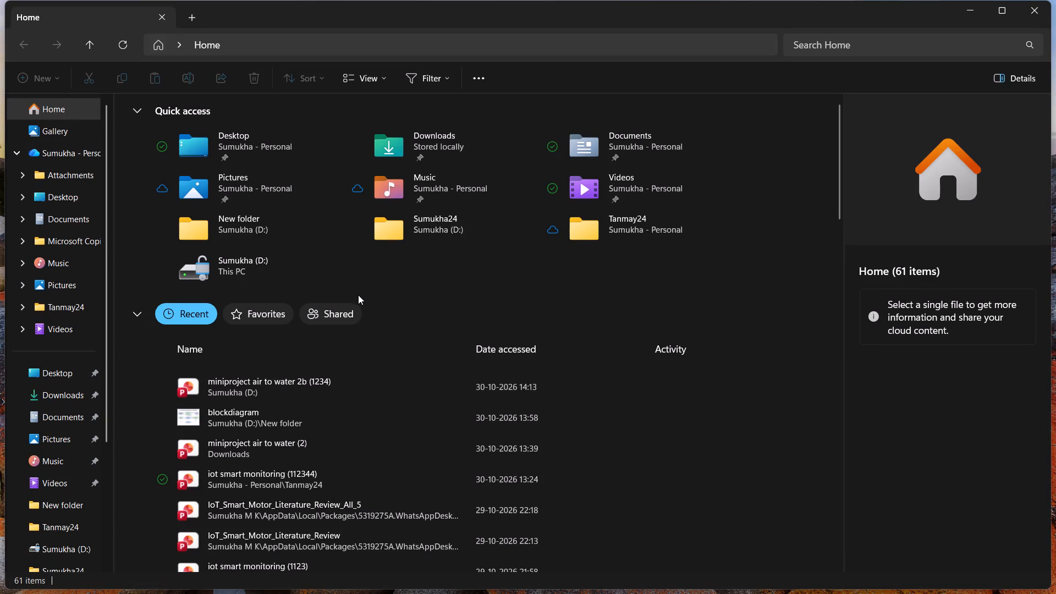
pyautogui.doubleClick(349, 389)
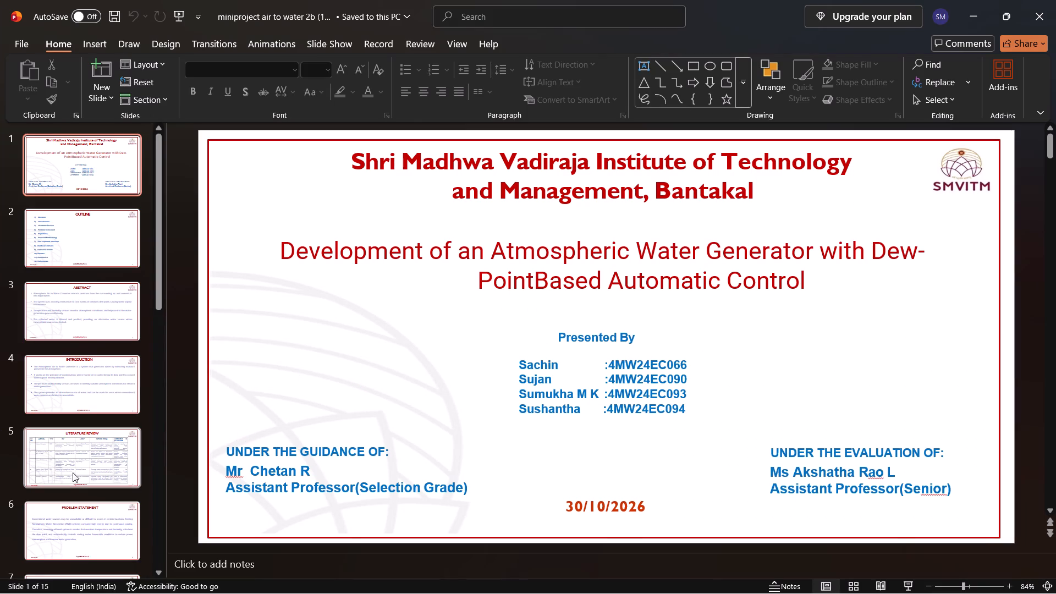
# Go to slide 8, Proposed Methodology, and select the atmospheric water generator block diagram picture.
pyautogui.scroll(-2, 106, 477)
pyautogui.click(113, 425)
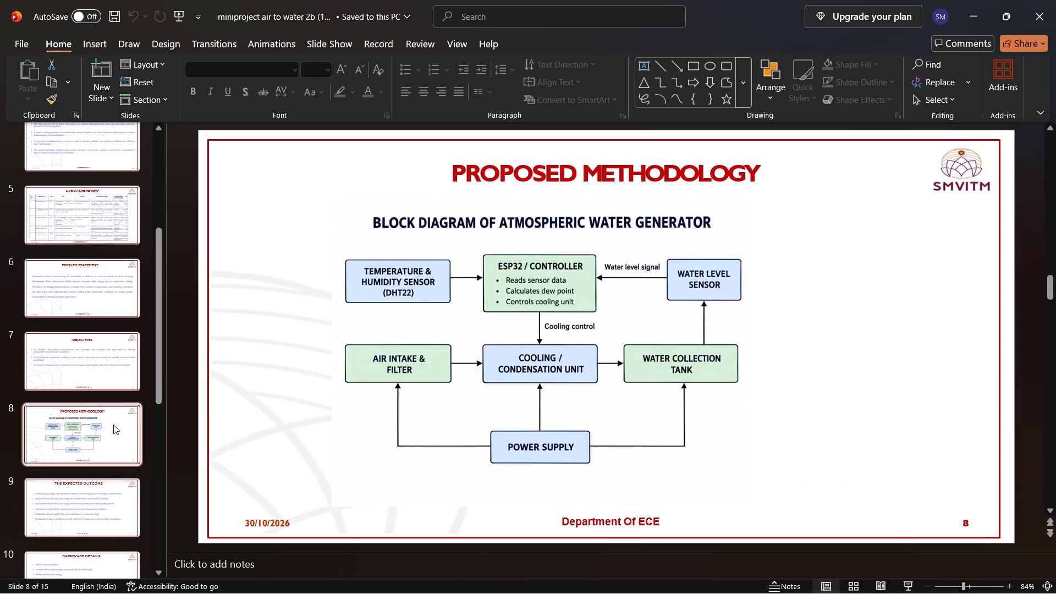
pyautogui.click(518, 365)
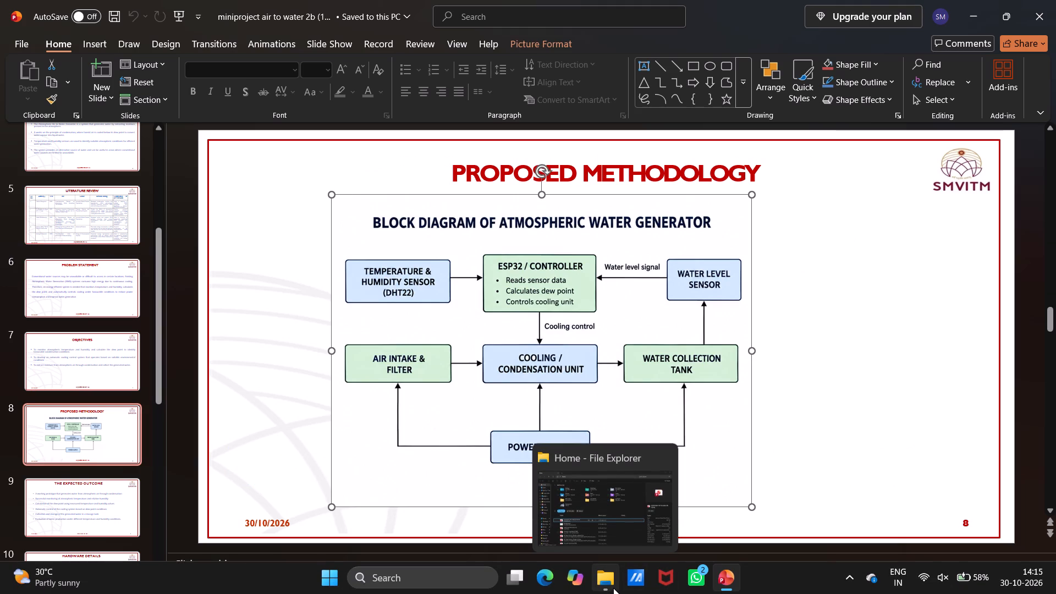
# View the recent "blockdiagram" image from File Explorer, closing both the image and File Explorer when done.
pyautogui.click(613, 588)
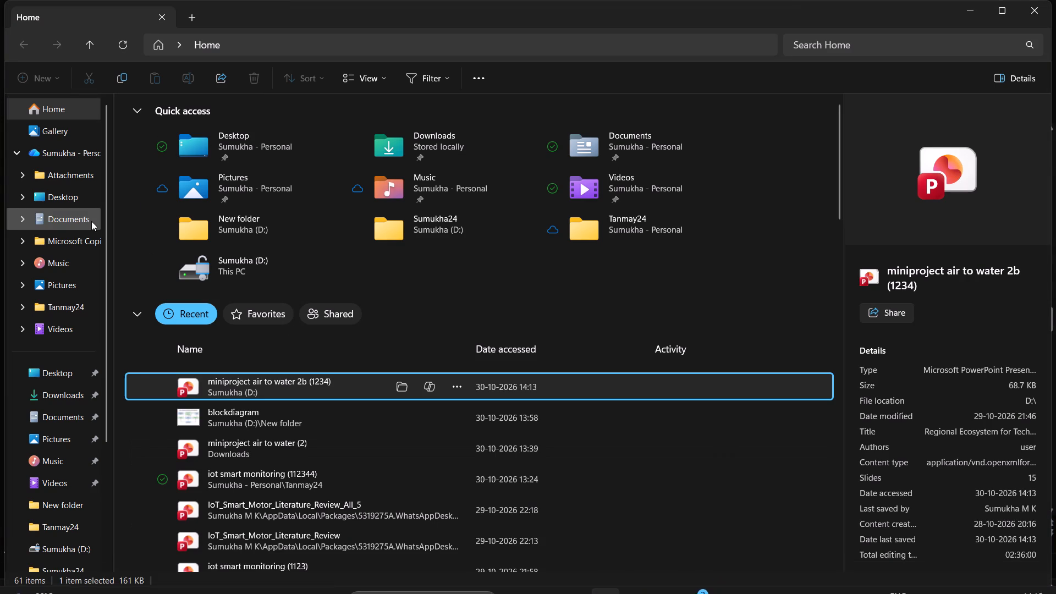
pyautogui.scroll(2, 98, 270)
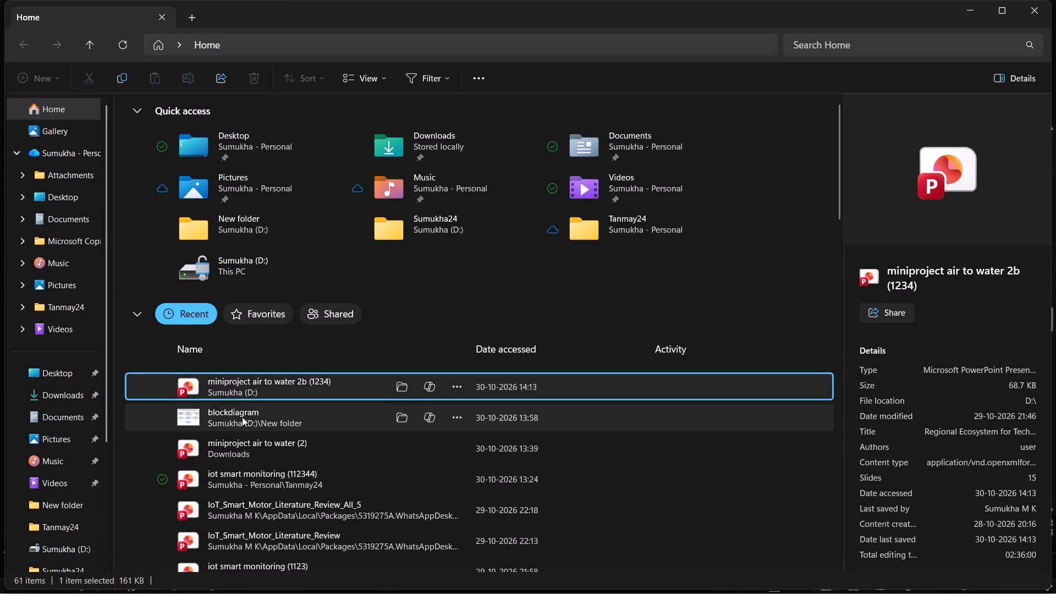
pyautogui.doubleClick(243, 417)
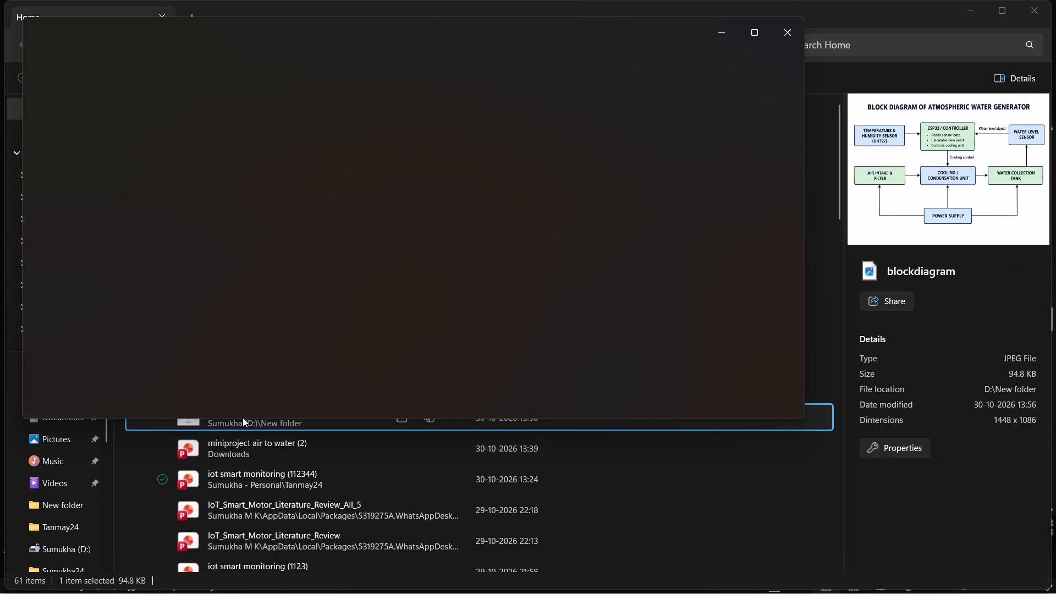
pyautogui.click(783, 31)
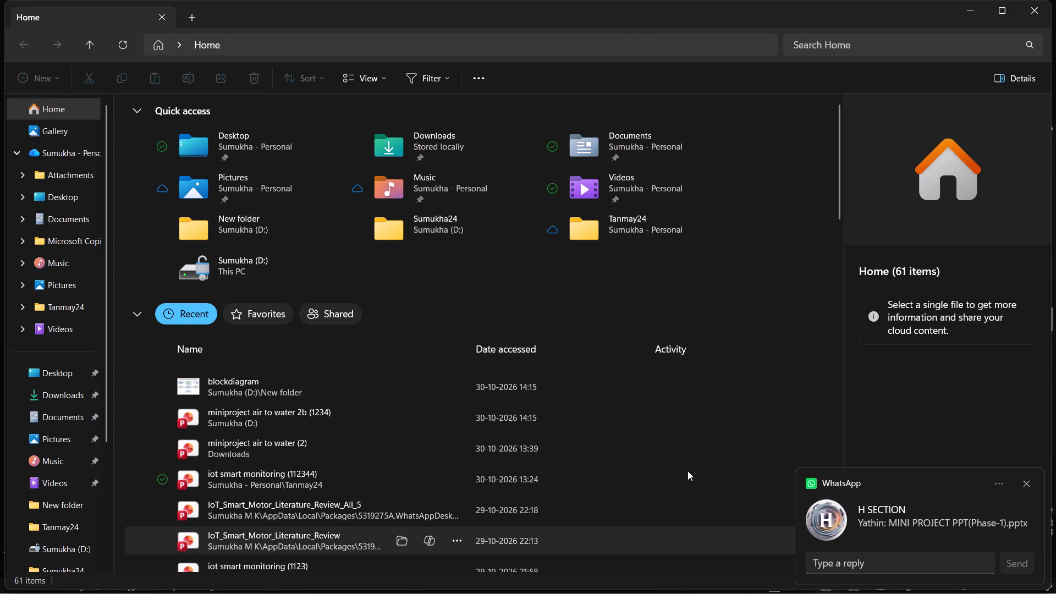
pyautogui.click(1028, 482)
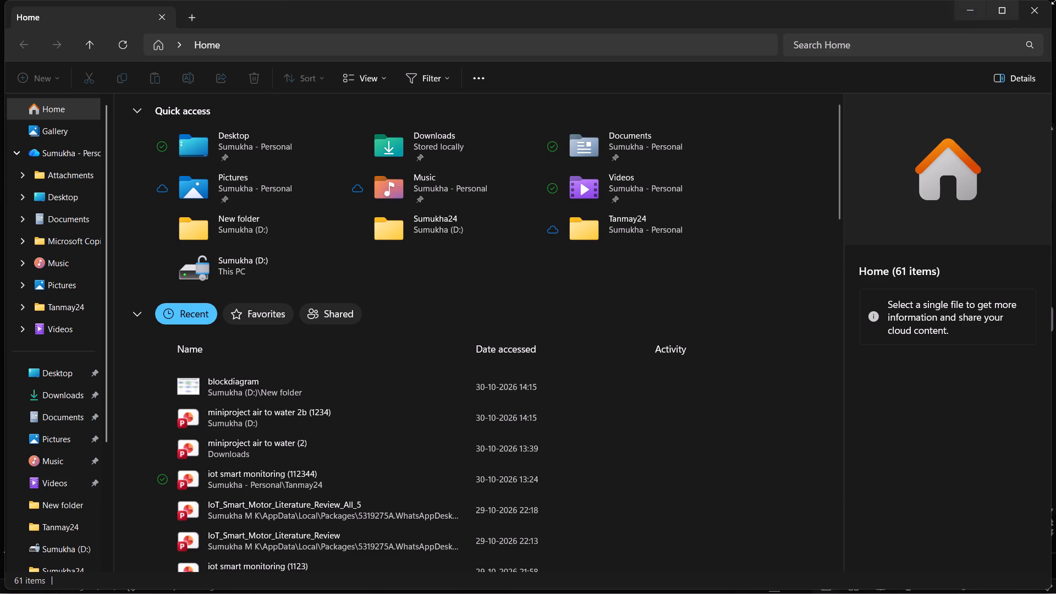
pyautogui.click(1033, 10)
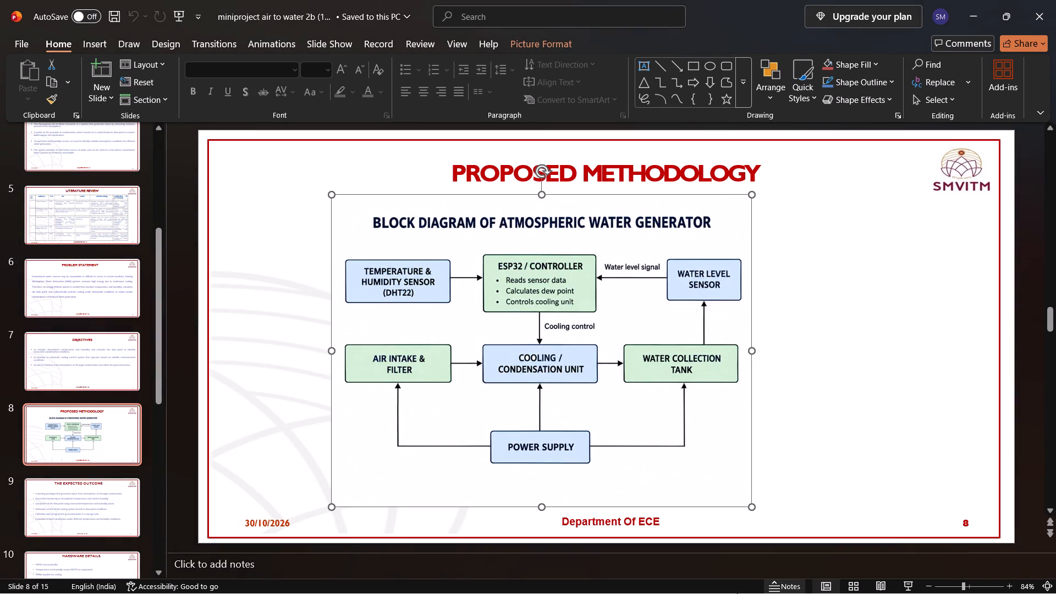
# Minimise the presentation and switch to WhatsApp.
pyautogui.click(979, 16)
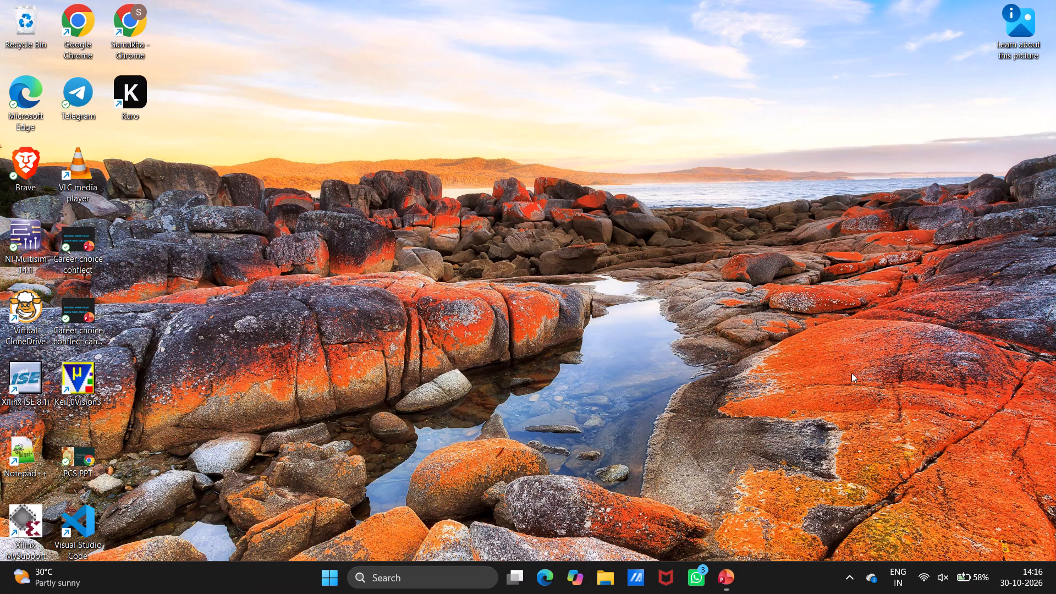
pyautogui.click(700, 583)
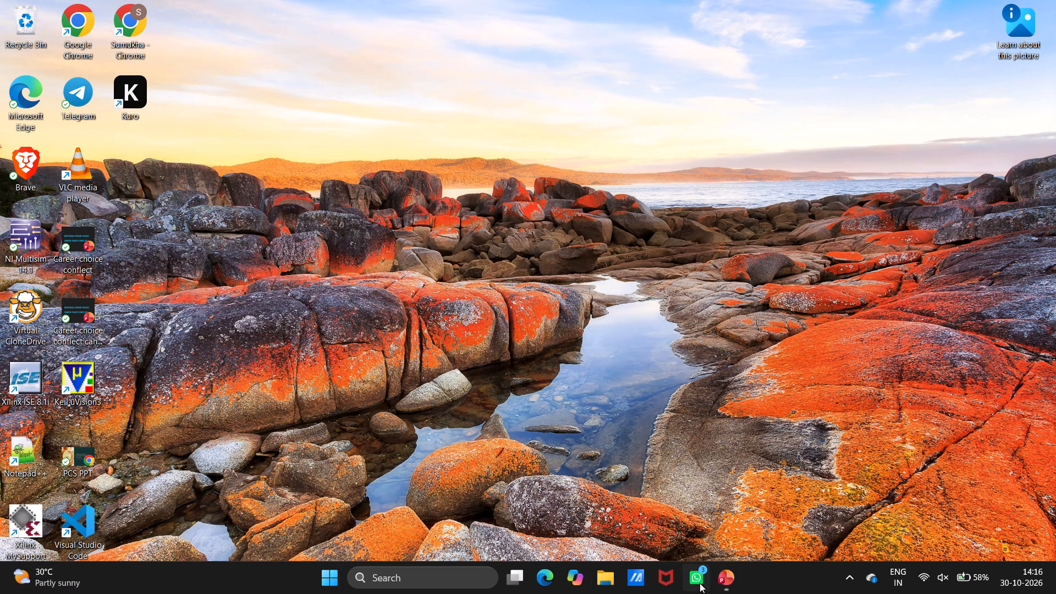
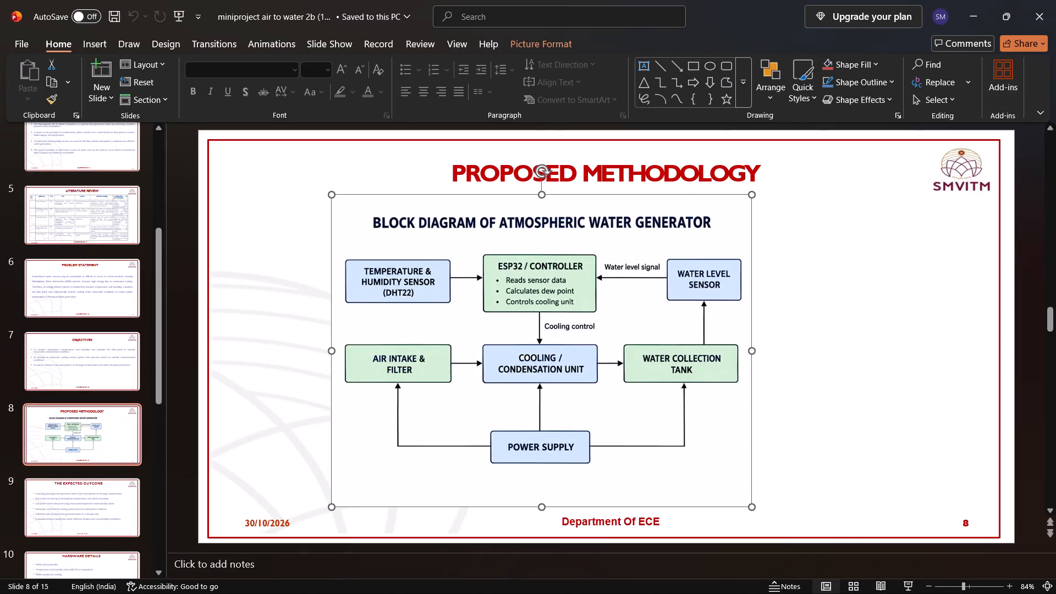
# Save the atmospheric water generator block diagram on the Proposed Methodology slide as a separate picture file.
pyautogui.rightClick(671, 389)
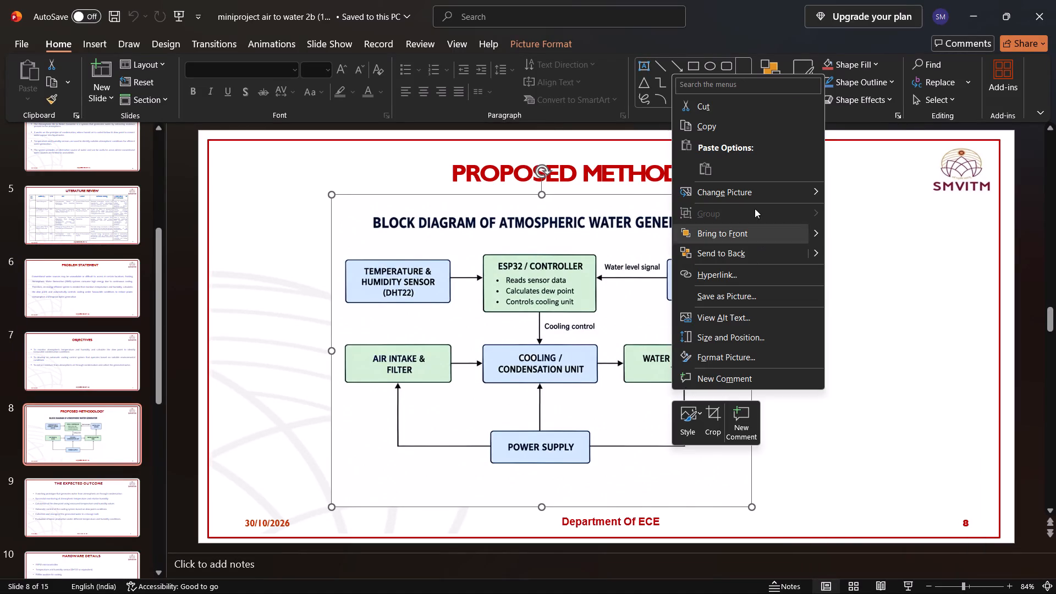
pyautogui.click(761, 293)
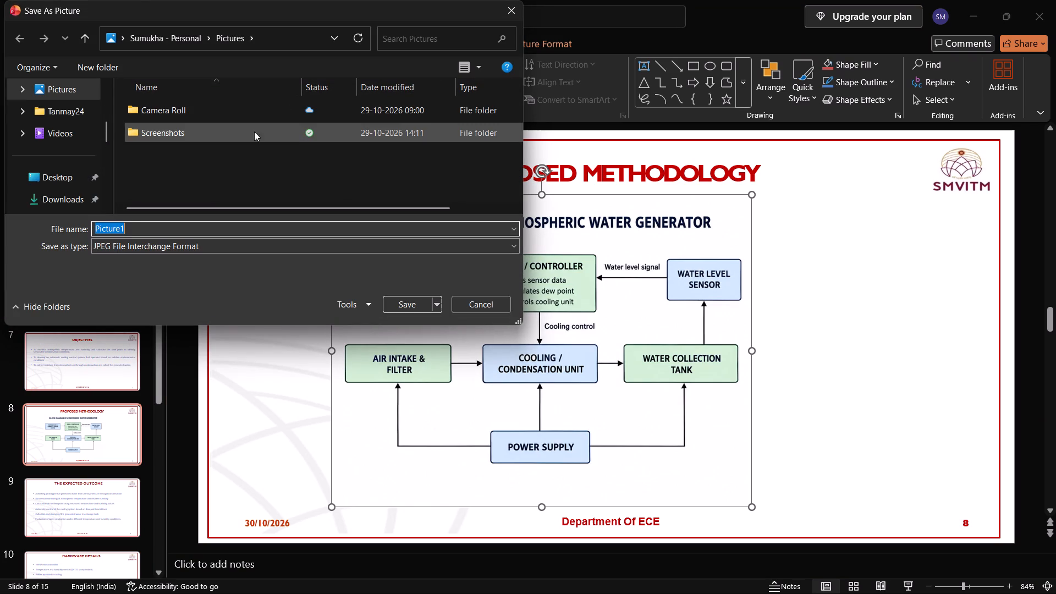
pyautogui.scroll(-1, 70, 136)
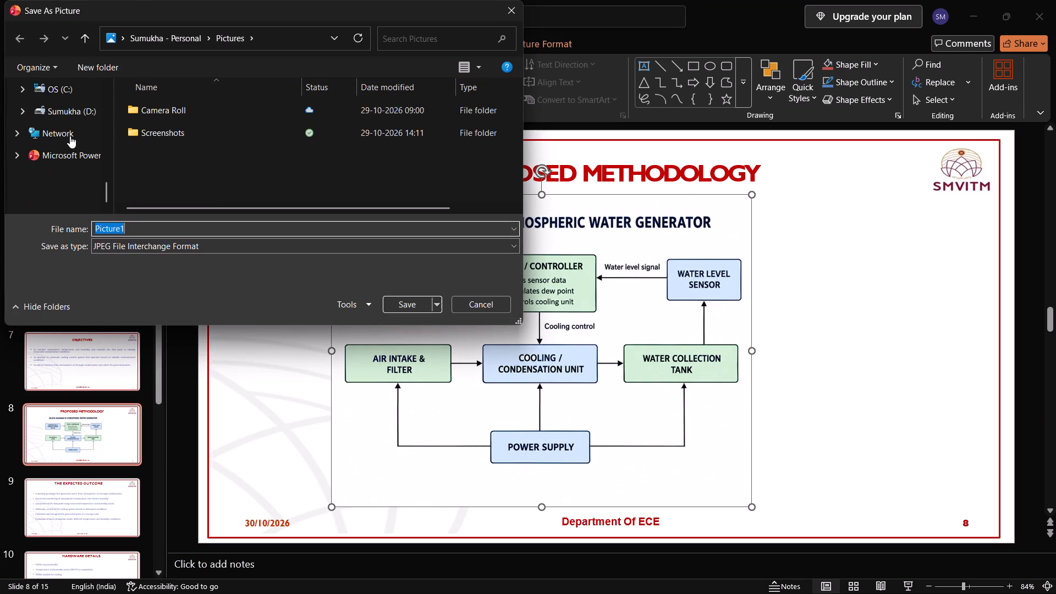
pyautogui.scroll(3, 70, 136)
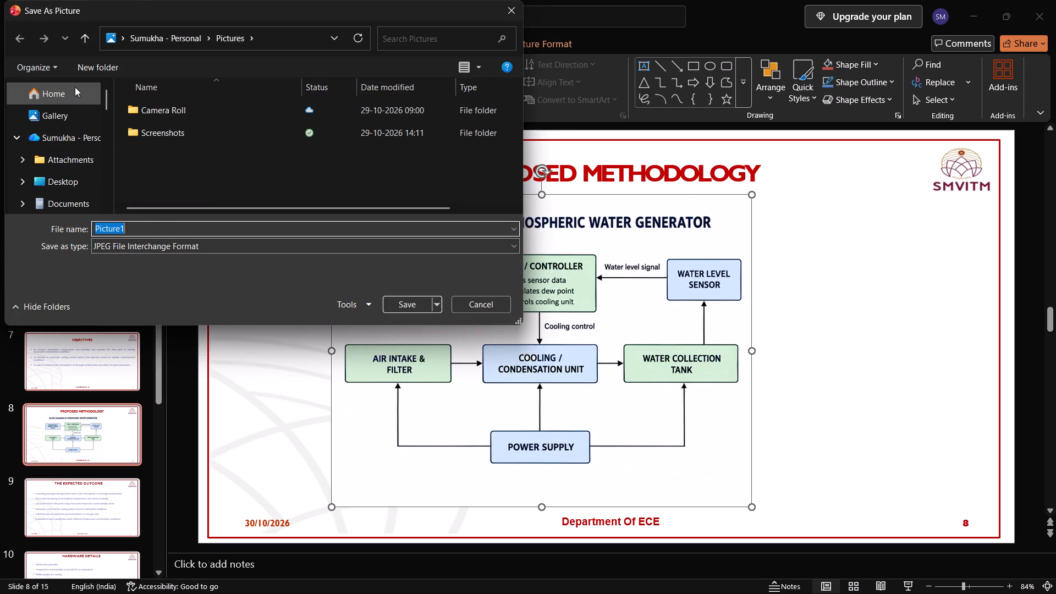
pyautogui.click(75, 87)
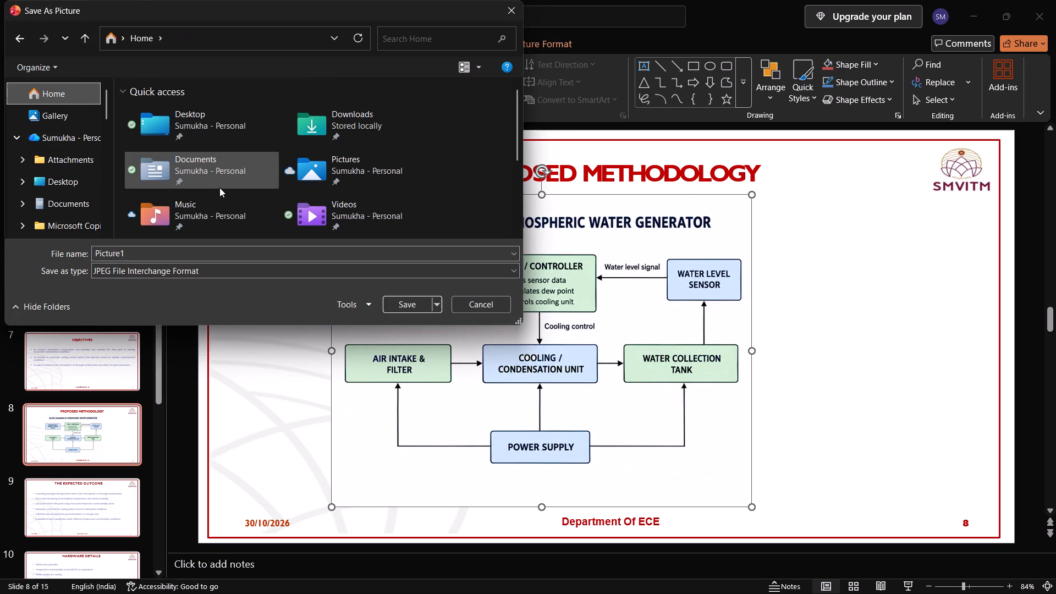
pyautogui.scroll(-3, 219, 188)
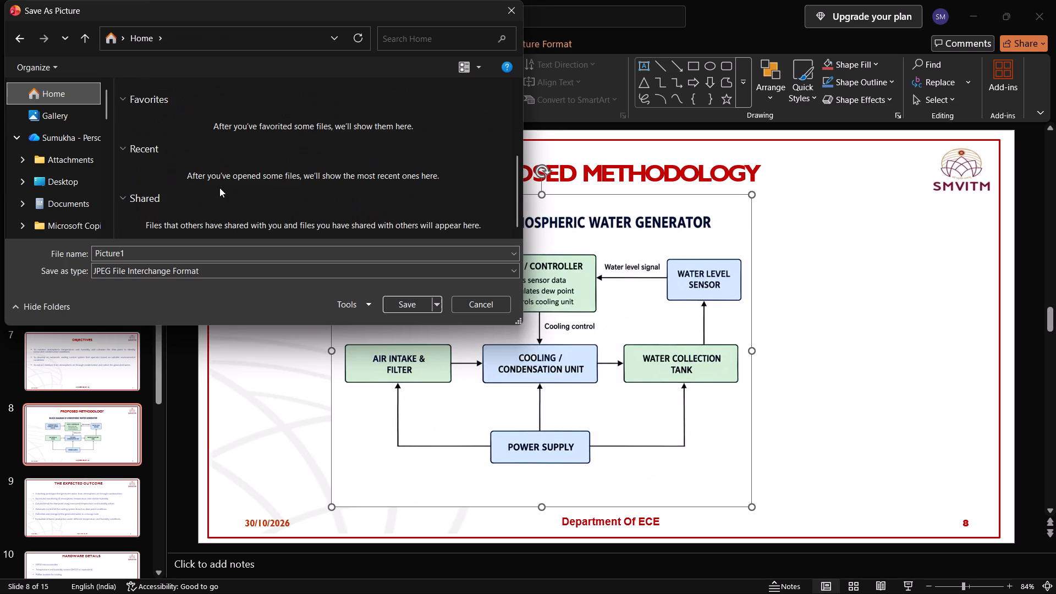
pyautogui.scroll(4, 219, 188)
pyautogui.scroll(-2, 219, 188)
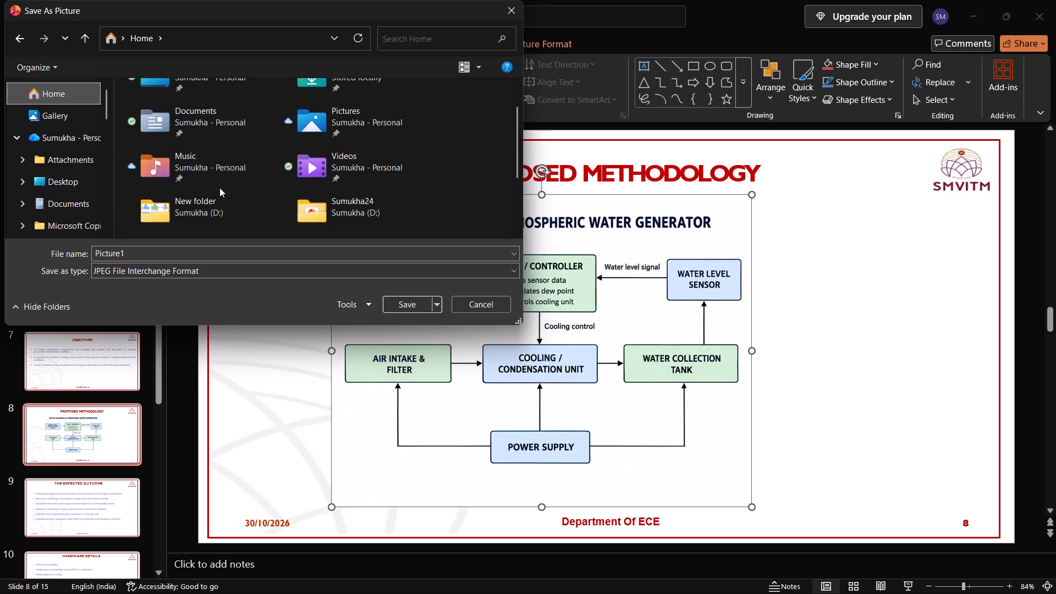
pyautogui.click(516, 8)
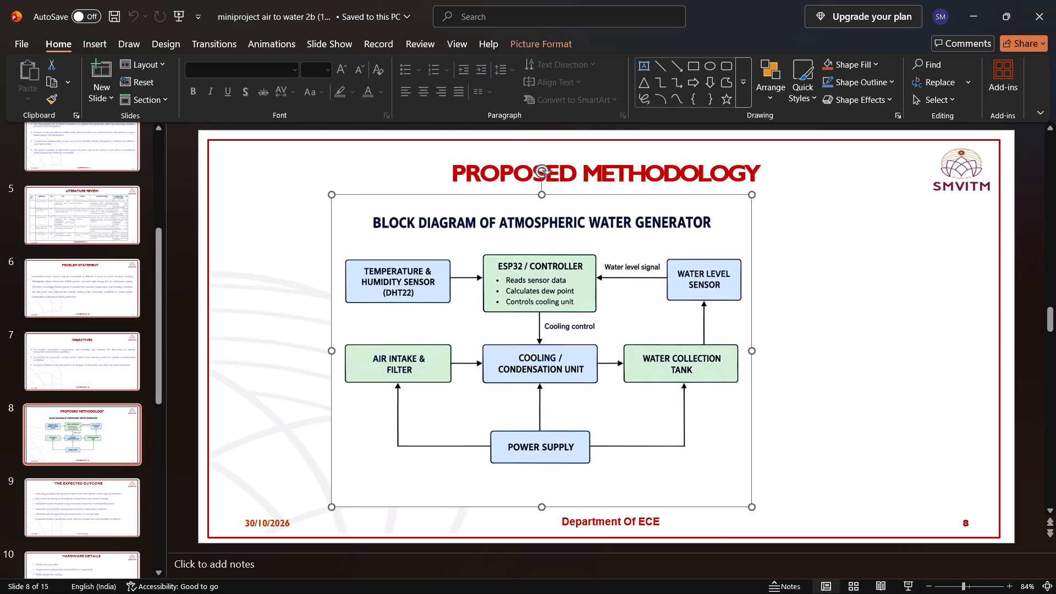
# Replace the block diagram picture on the Proposed Methodology slide with the recent image file blockdiagram2 from this device.
pyautogui.rightClick(514, 271)
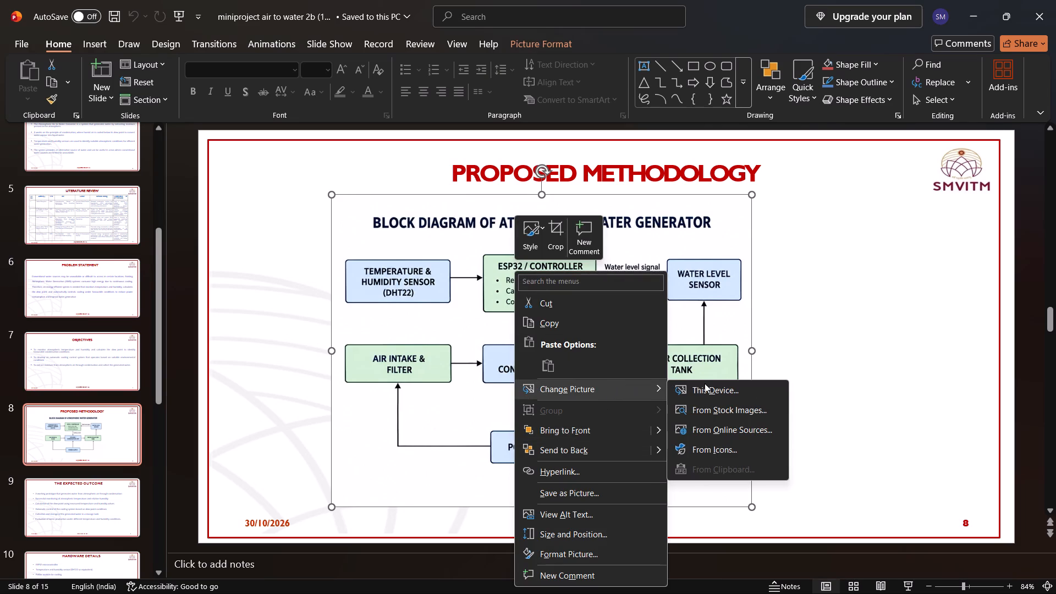
pyautogui.click(705, 383)
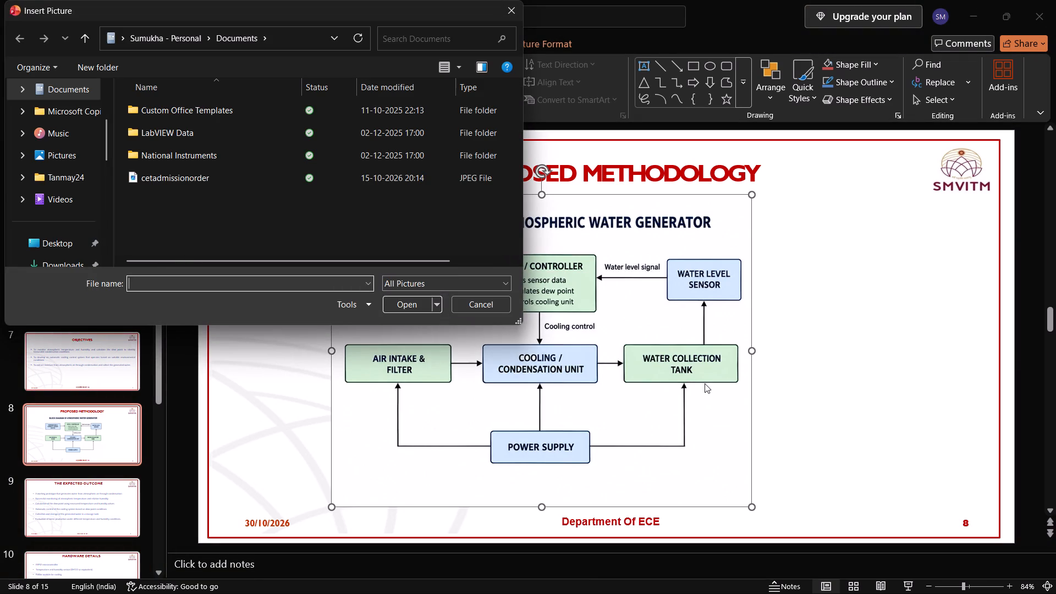
pyautogui.scroll(5, 80, 155)
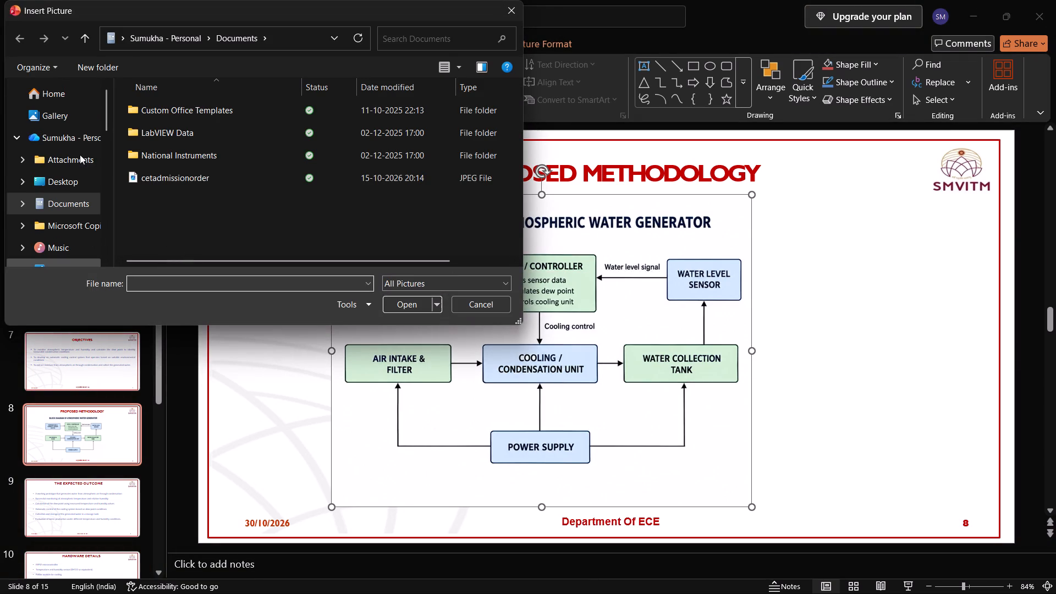
pyautogui.click(80, 90)
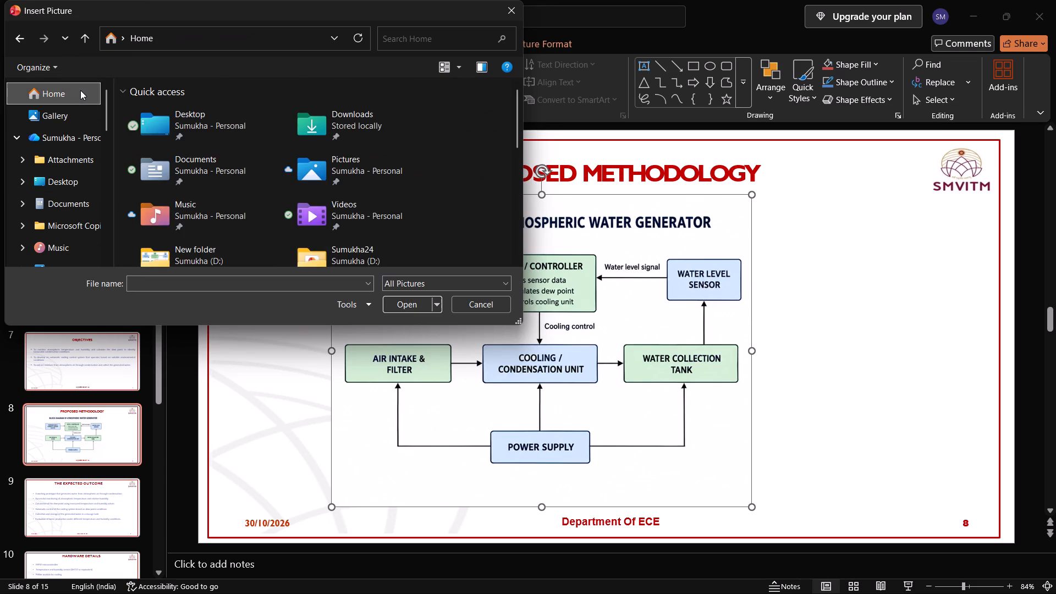
pyautogui.scroll(-1, 239, 165)
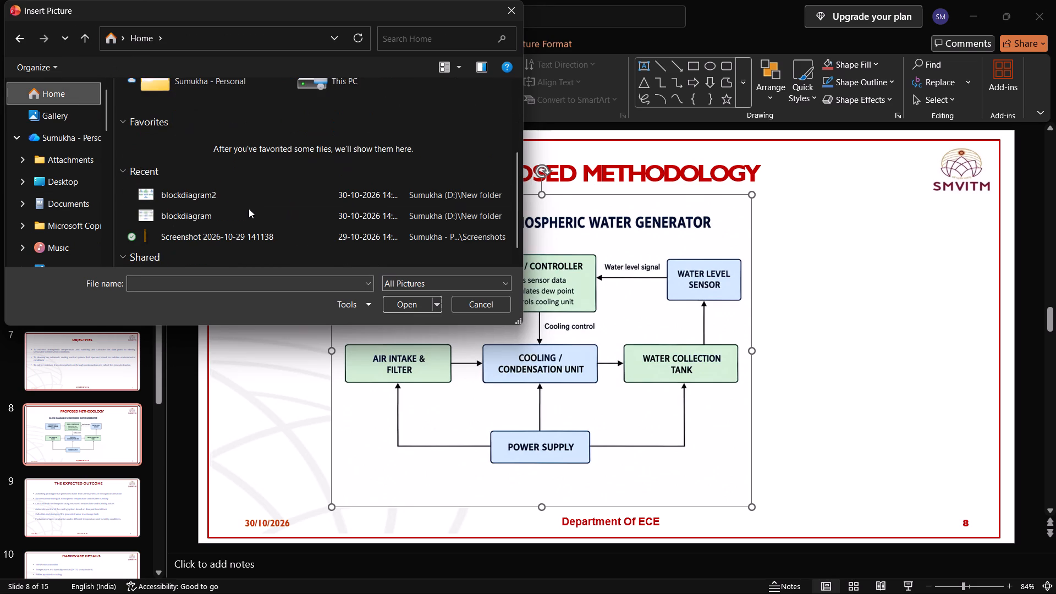
pyautogui.click(257, 192)
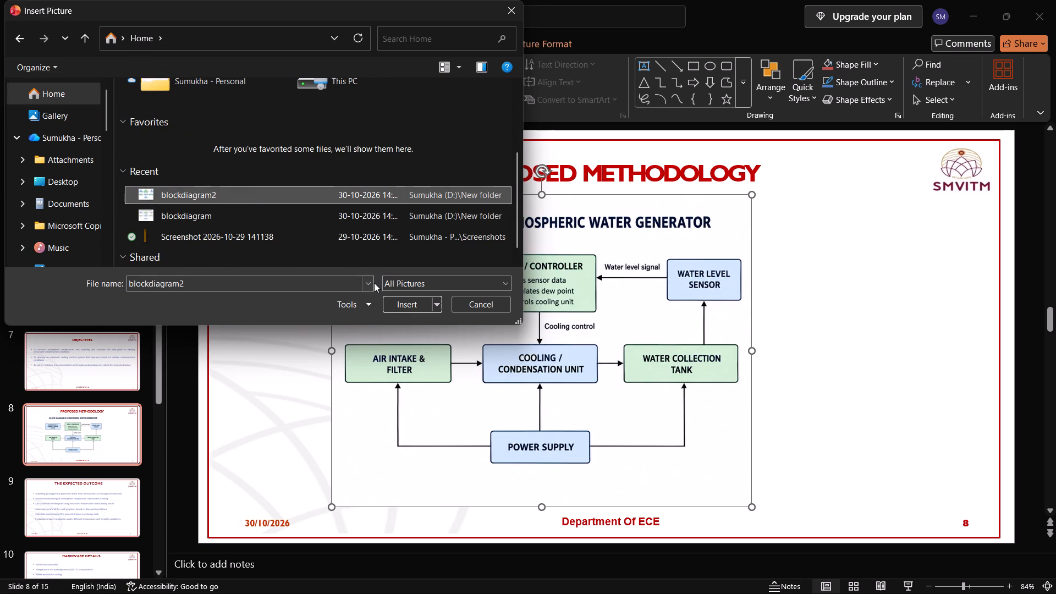
pyautogui.click(406, 301)
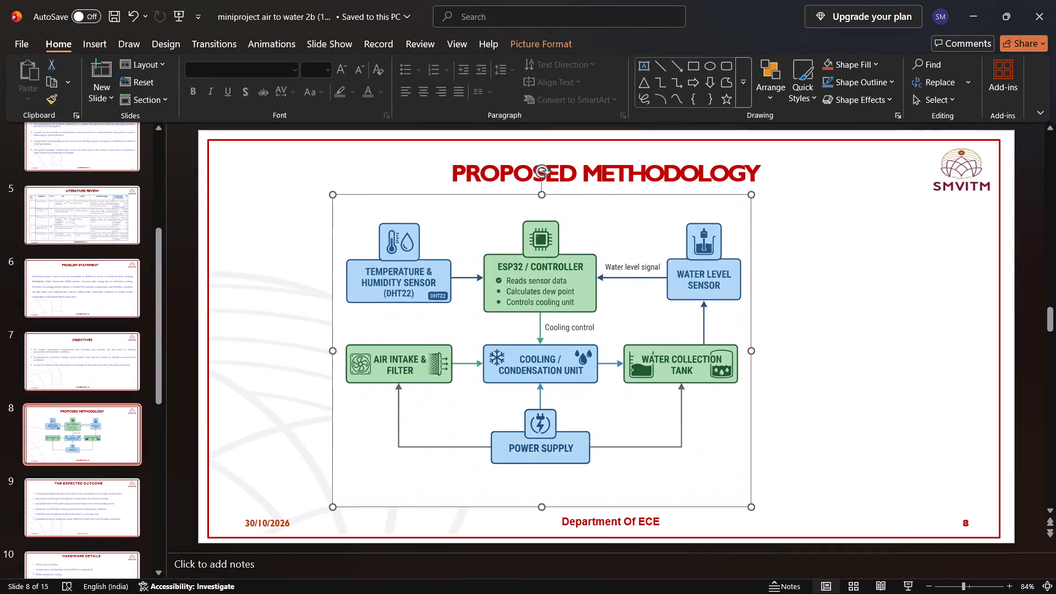
pyautogui.click(839, 356)
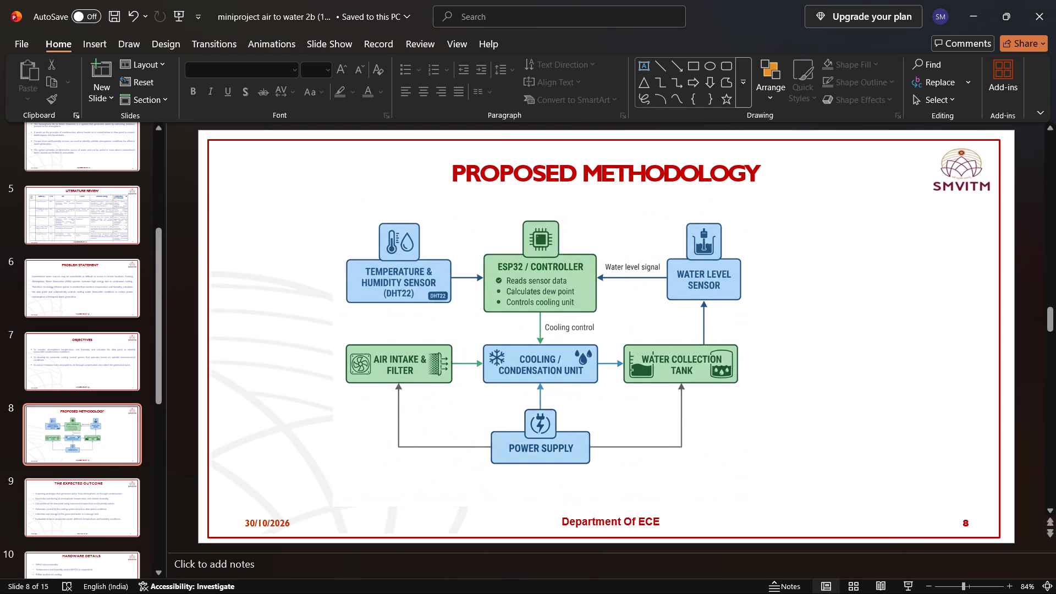
# Move the new block diagram picture rightward and slightly down, closer to the middle of the slide.
pyautogui.click(620, 358)
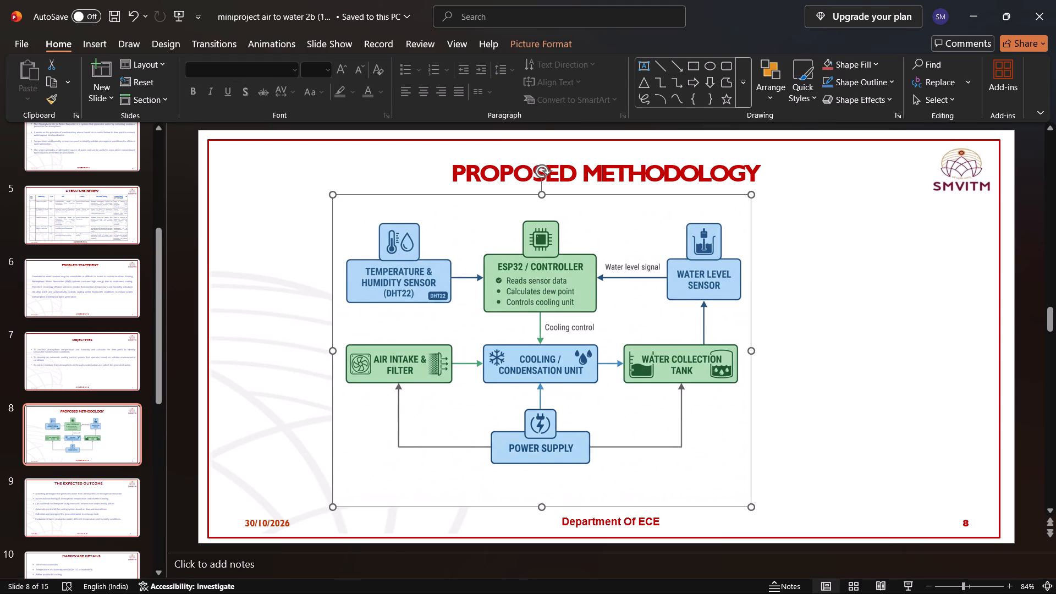
pyautogui.moveTo(579, 195); pyautogui.dragTo(635, 200)
pyautogui.click(918, 303)
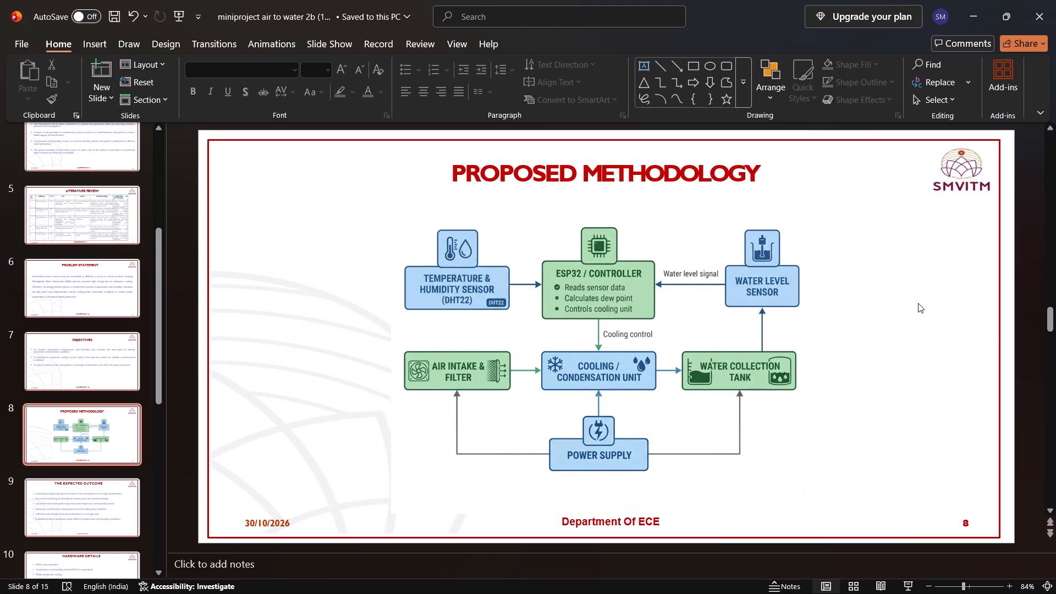
# Shift the PROPOSED METHODOLOGY title box slightly left and down on the slide.
pyautogui.click(709, 184)
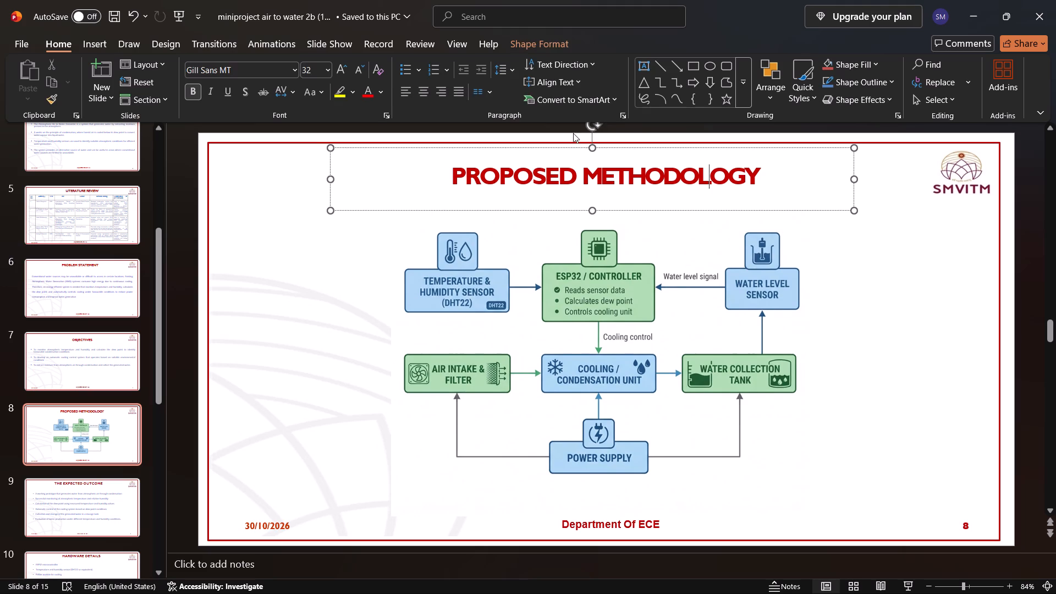
pyautogui.moveTo(630, 146); pyautogui.dragTo(622, 147)
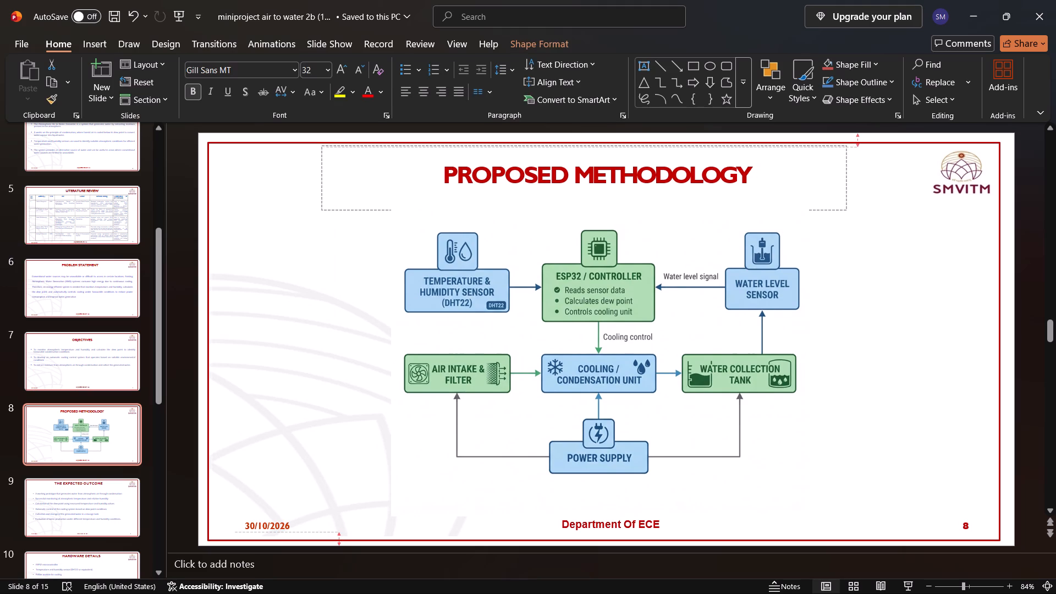
pyautogui.moveTo(622, 147); pyautogui.dragTo(613, 148)
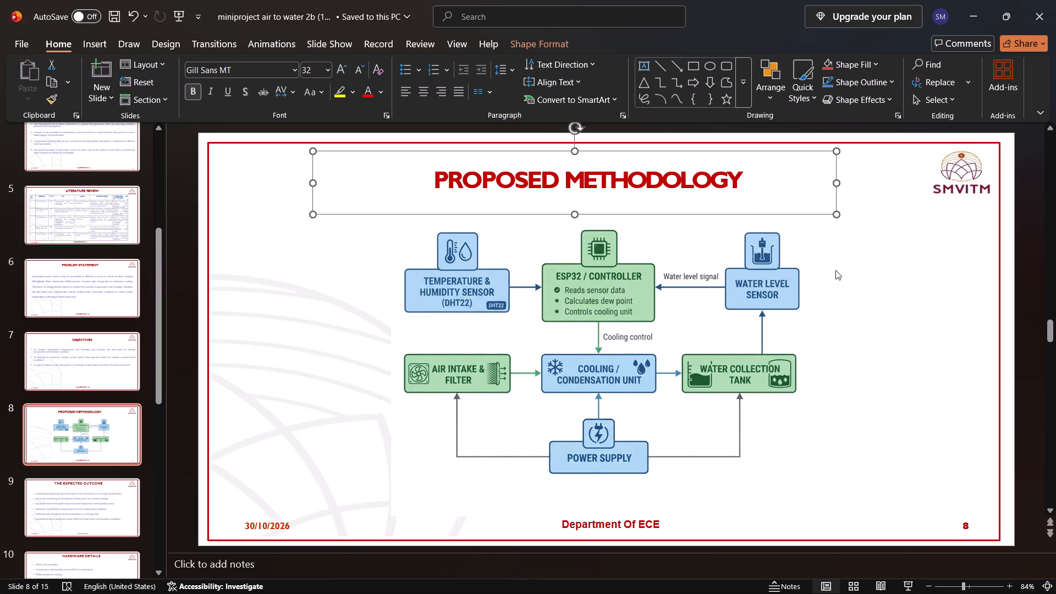
pyautogui.click(835, 270)
# Nudge the block diagram picture slightly left so that it sits centred beneath the slide title.
pyautogui.click(681, 317)
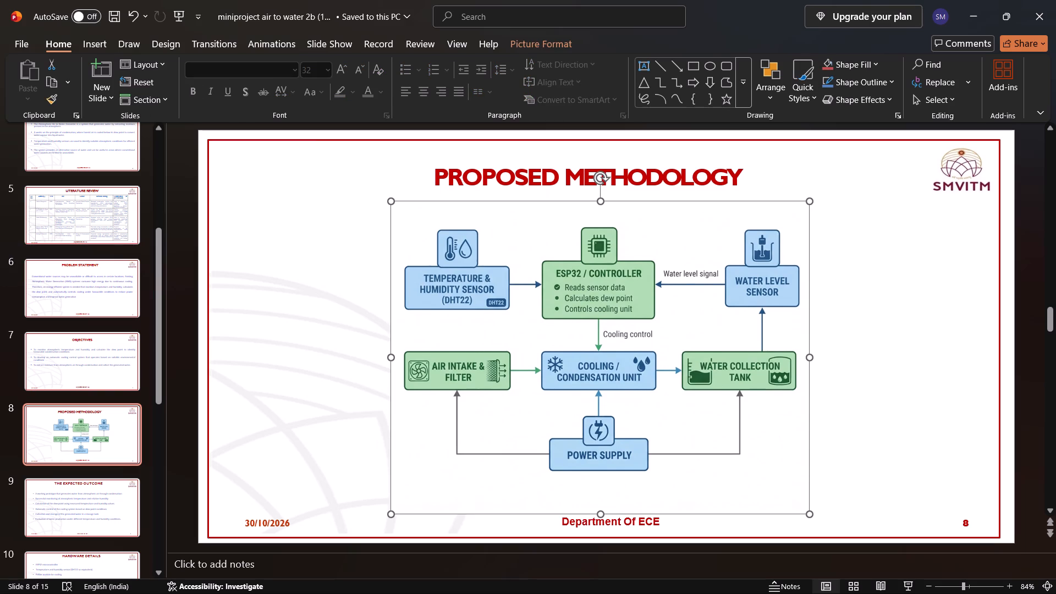
pyautogui.moveTo(668, 204); pyautogui.dragTo(648, 204)
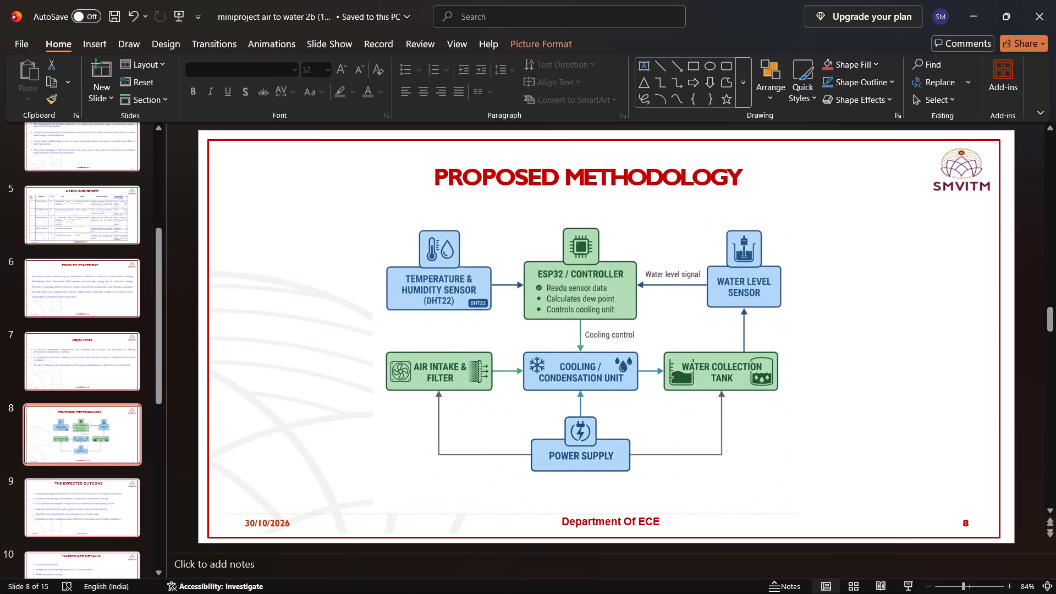
pyautogui.moveTo(648, 204); pyautogui.dragTo(646, 204)
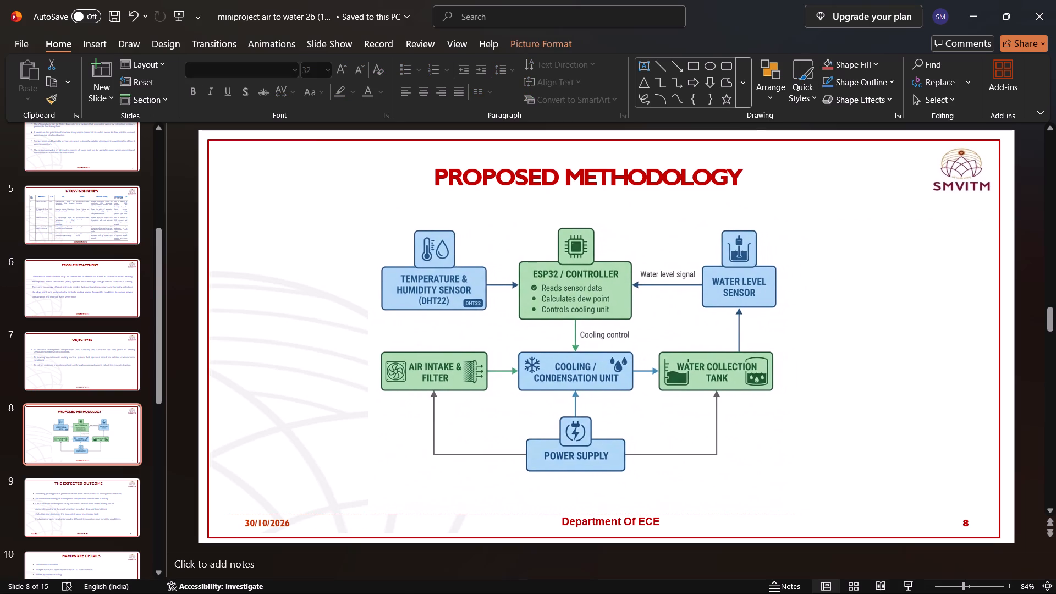
pyautogui.moveTo(646, 204); pyautogui.dragTo(647, 205)
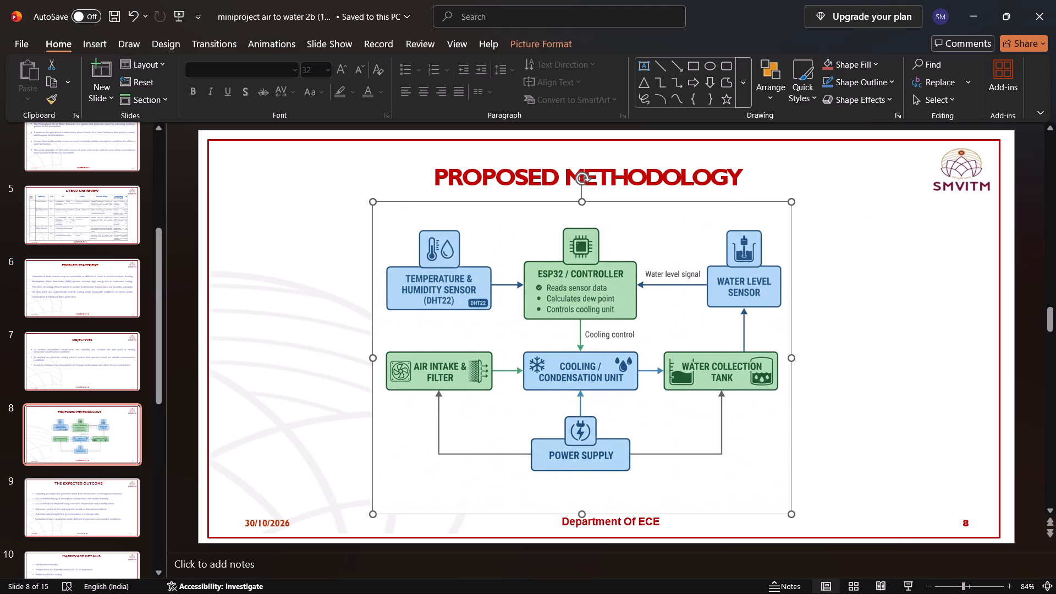
pyautogui.click(882, 274)
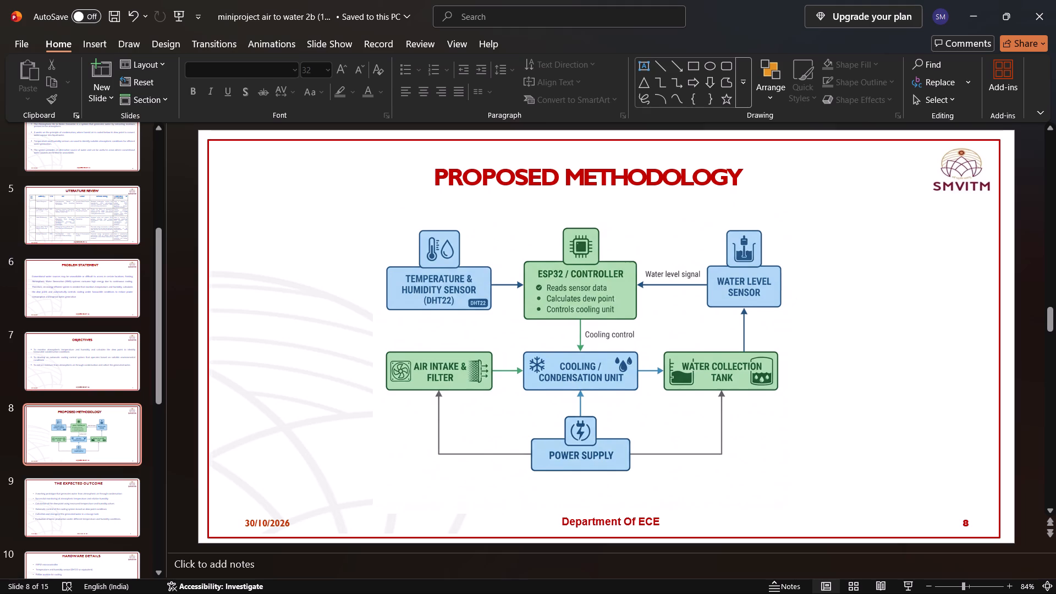
# Review slides 6 to 10, from Problem Statement to Hardware Details, and return to the Proposed Methodology slide.
pyautogui.click(80, 351)
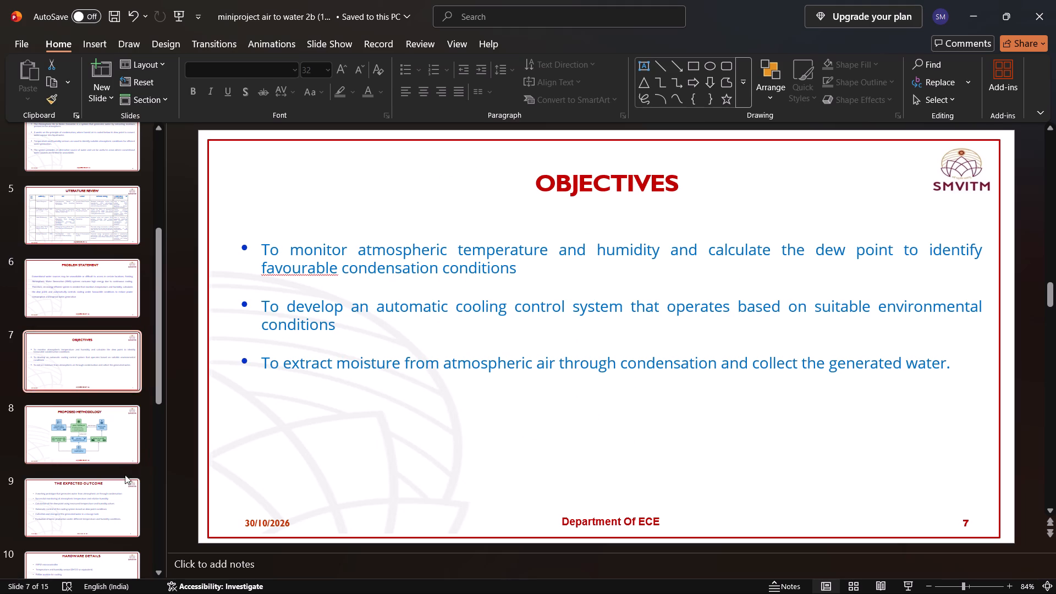
pyautogui.click(98, 493)
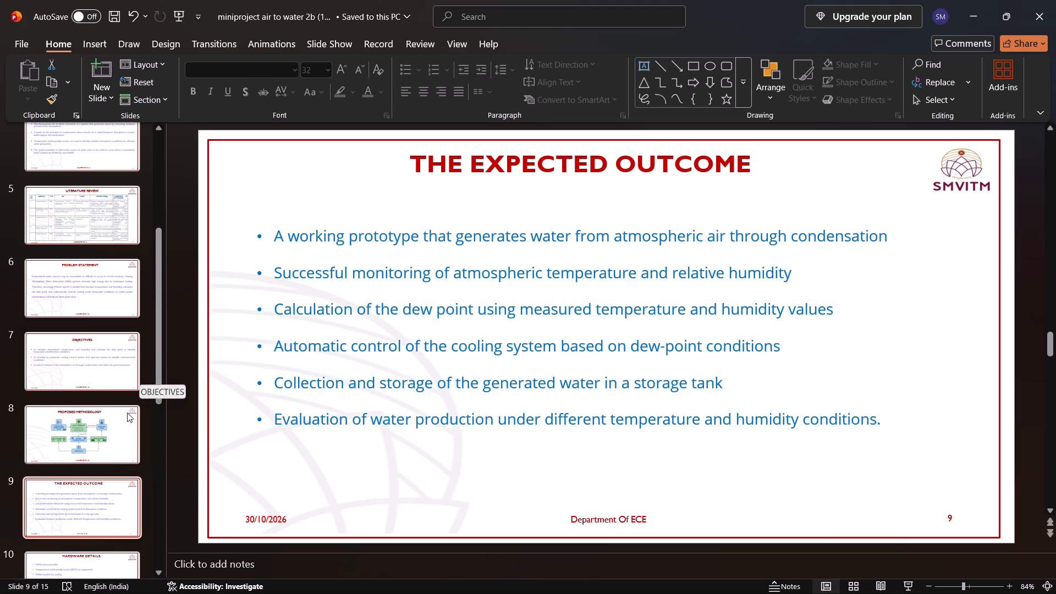
pyautogui.click(119, 431)
pyautogui.click(112, 498)
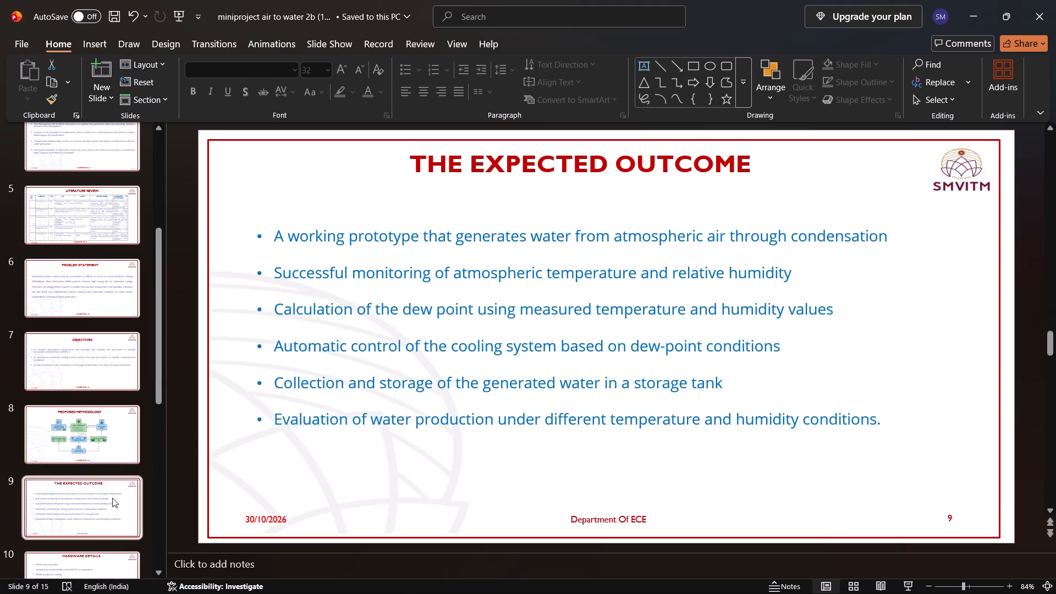
pyautogui.scroll(-1, 112, 498)
pyautogui.click(115, 475)
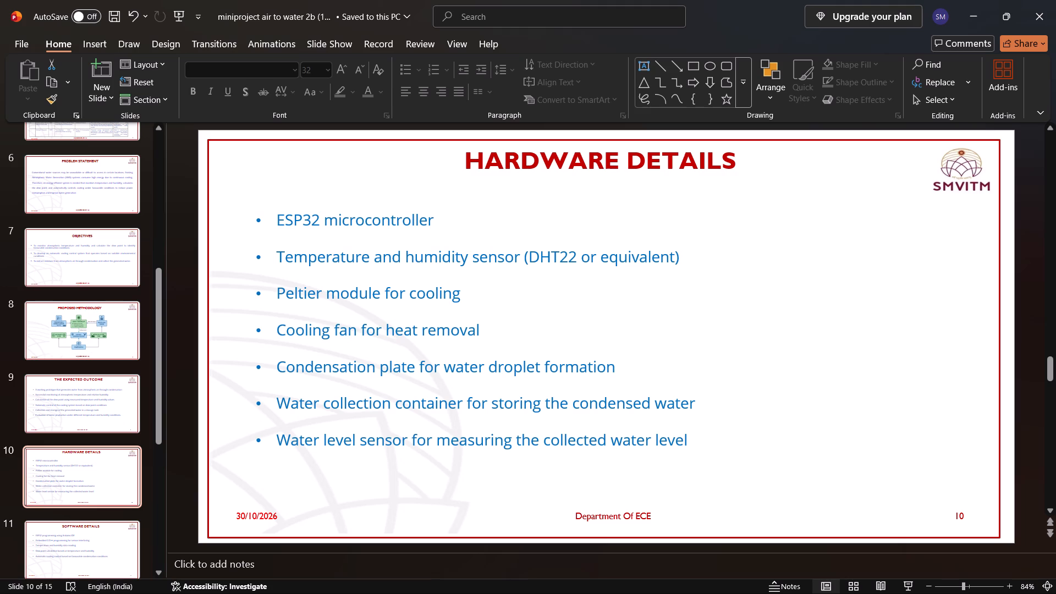
pyautogui.click(64, 228)
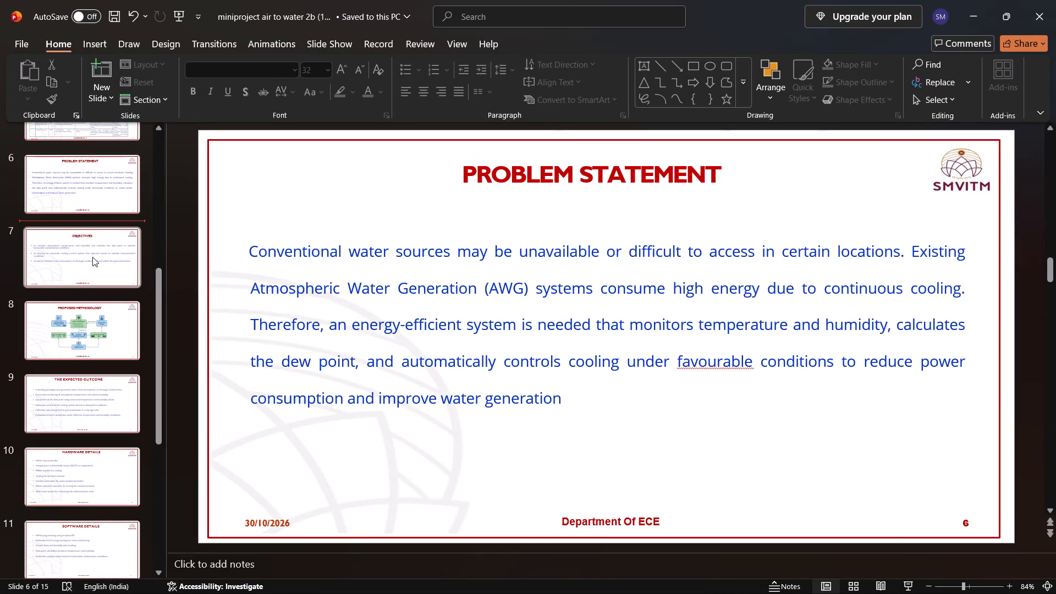
pyautogui.click(92, 257)
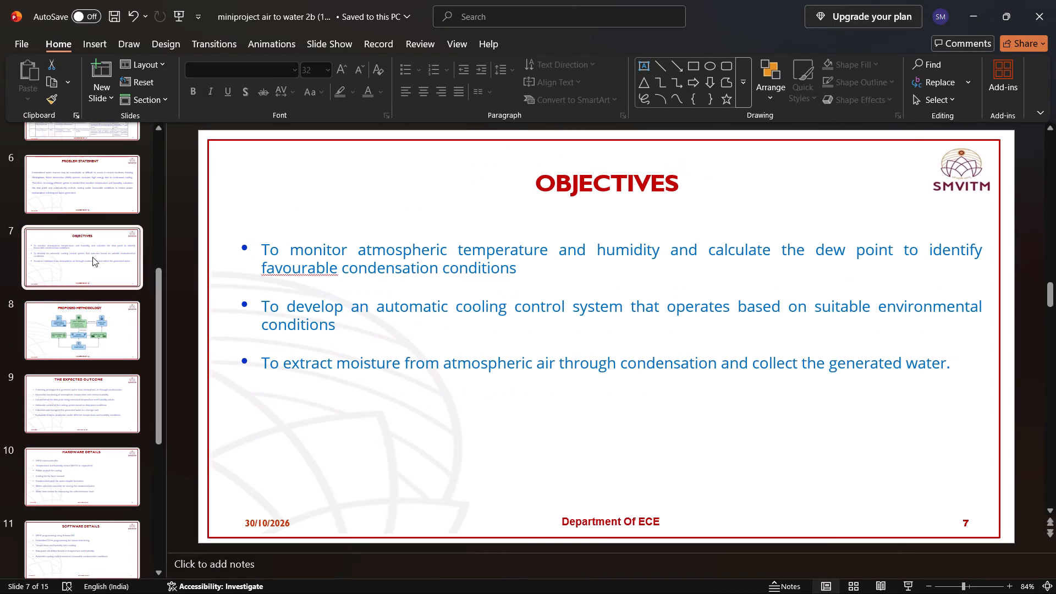
pyautogui.press('Right')
pyautogui.press('Right')
pyautogui.press('Right')
pyautogui.press('Right')
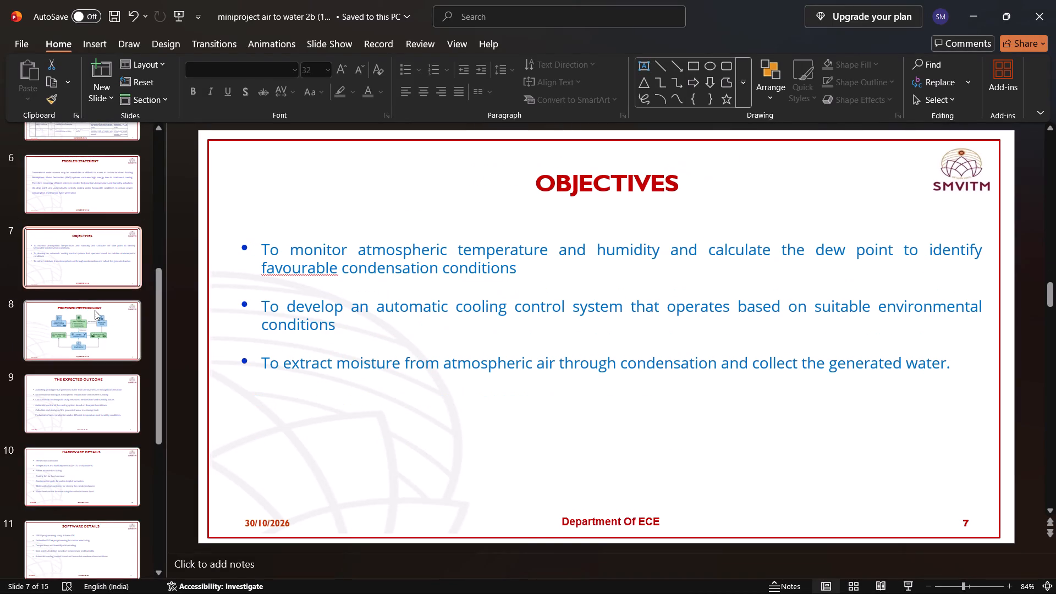
pyautogui.click(95, 313)
pyautogui.press('Right')
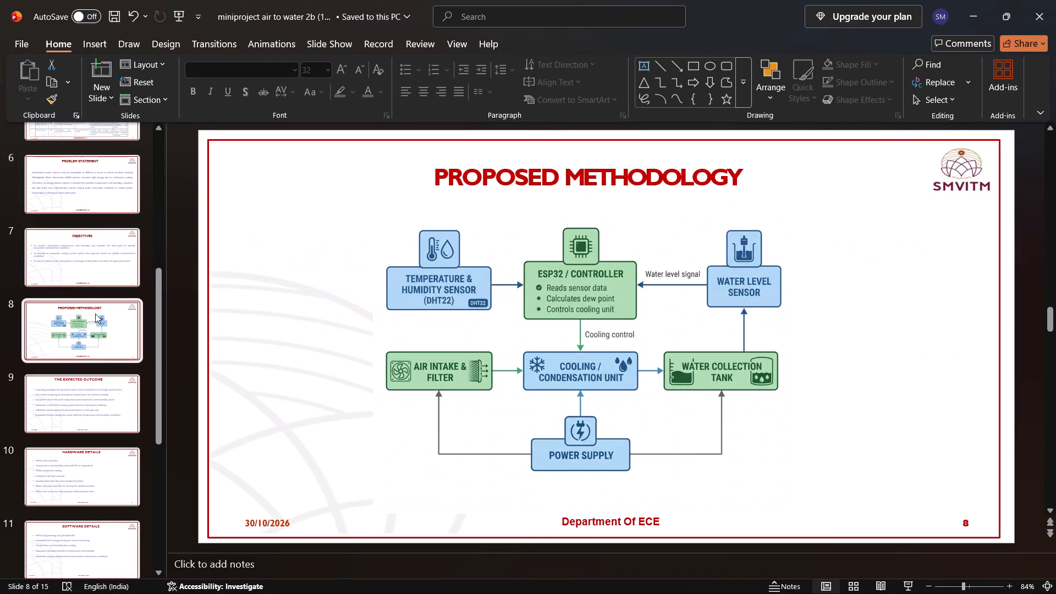
pyautogui.press('Right')
pyautogui.press('Right')
pyautogui.press('Right')
pyautogui.press('Right')
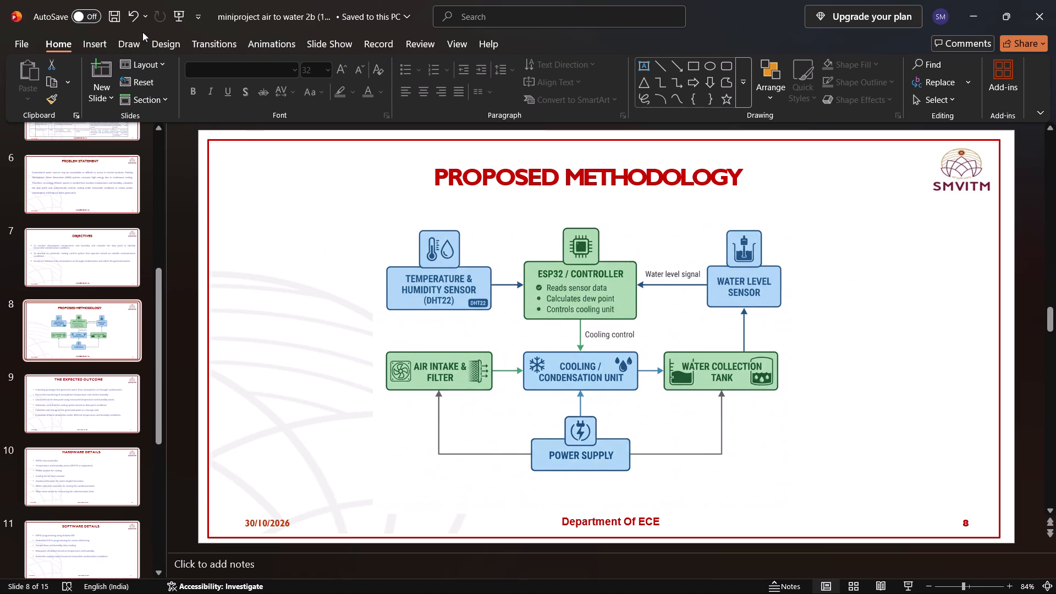
# Run the slide show from the title slide and review the slides through to Proposed Methodology.
pyautogui.click(181, 24)
pyautogui.press('Right')
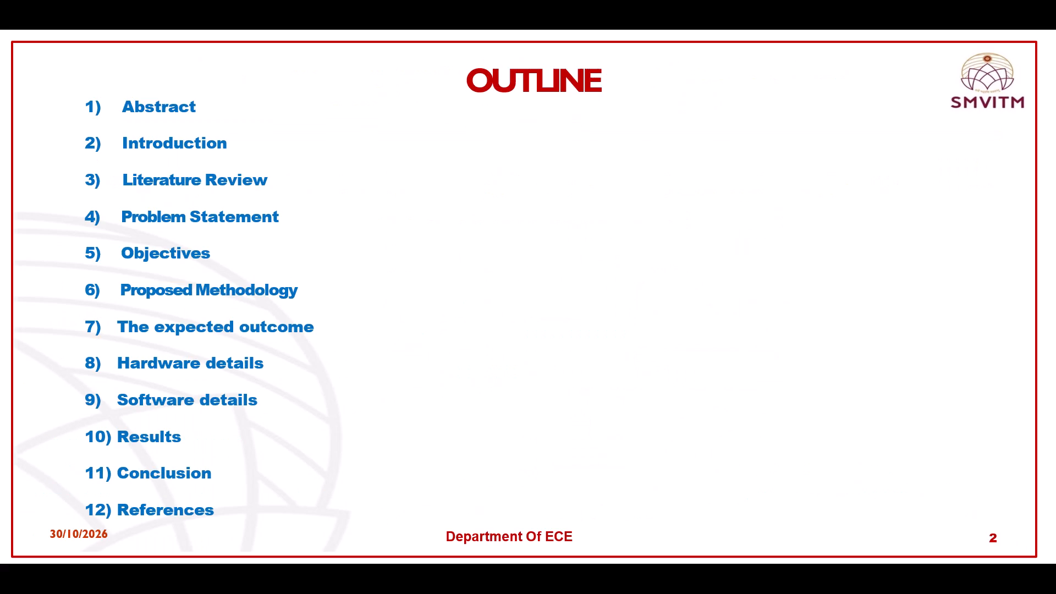
pyautogui.press('Right')
pyautogui.press('Left')
pyautogui.press('Left')
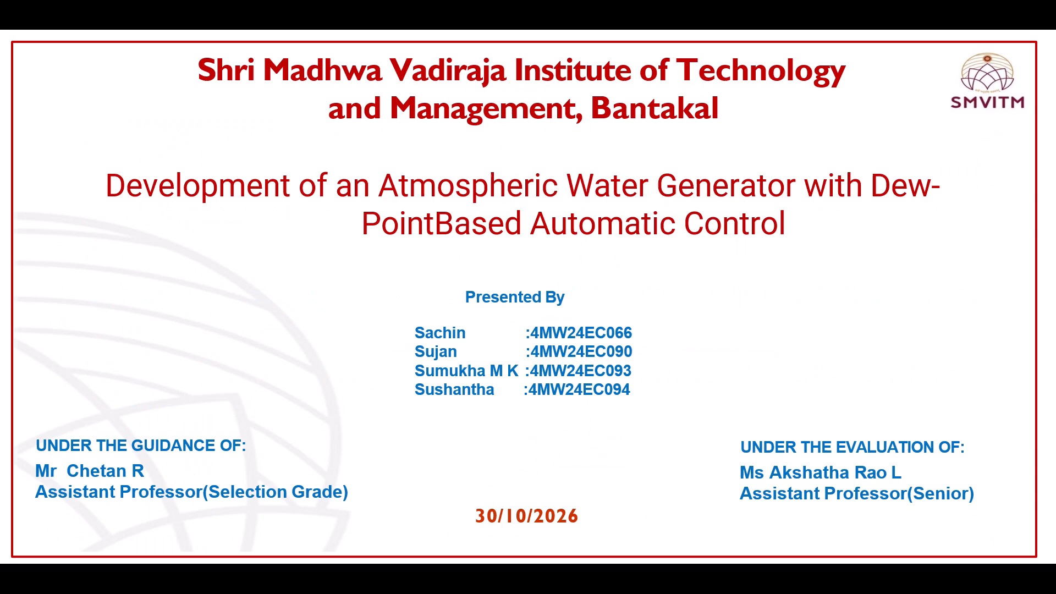
pyautogui.press('Right')
pyautogui.press('Right')
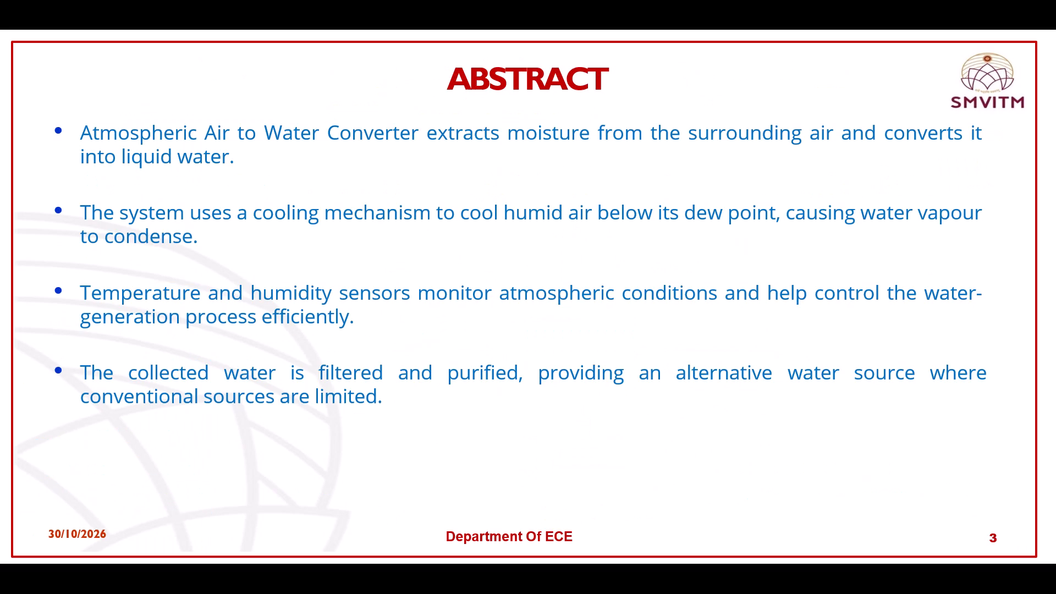
pyautogui.press('Right')
pyautogui.press('Right')
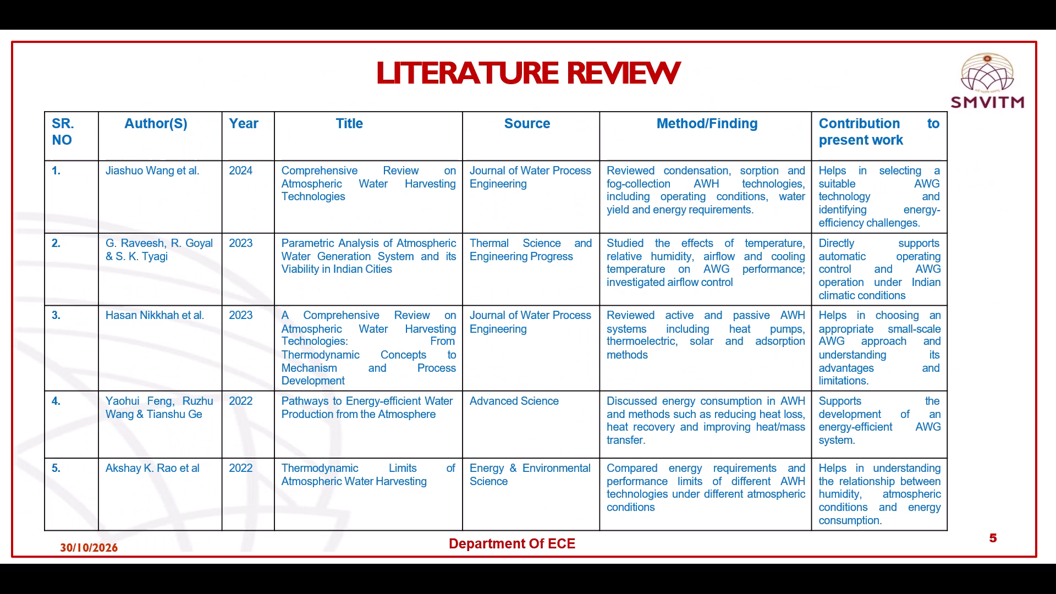
pyautogui.press('Right')
pyautogui.press('Right')
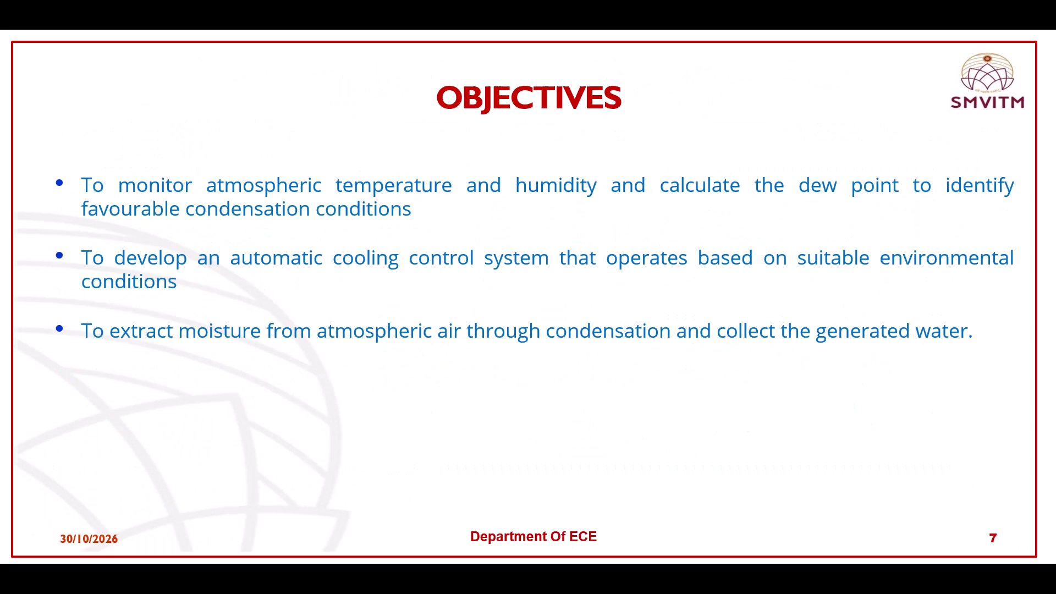
pyautogui.press('Right')
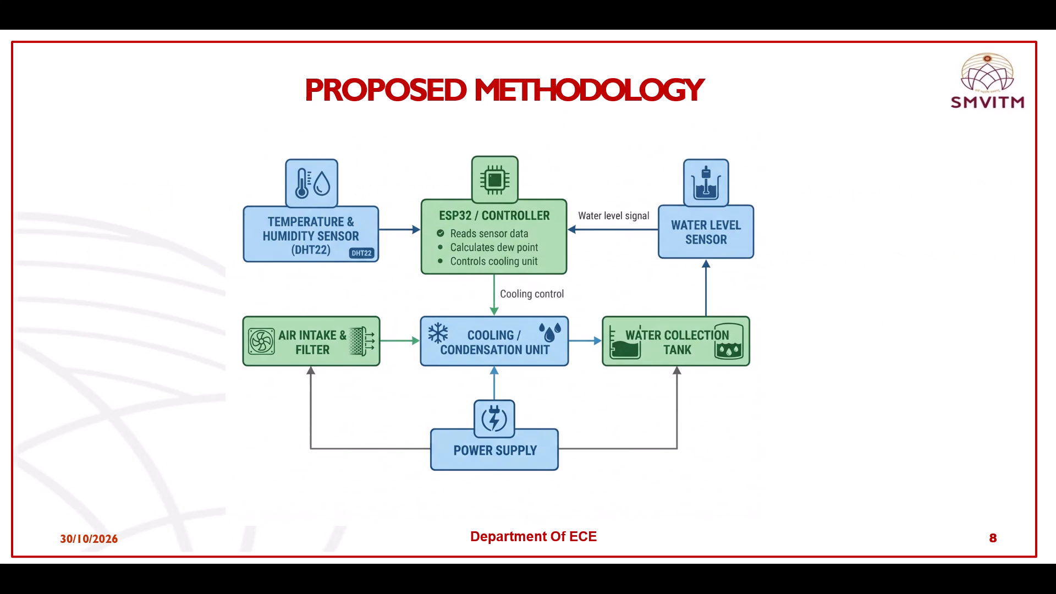
# Review the Expected Outcome, Hardware Details, Software Details and Results slides, return to Software Details and end the slide show.
pyautogui.press('Right')
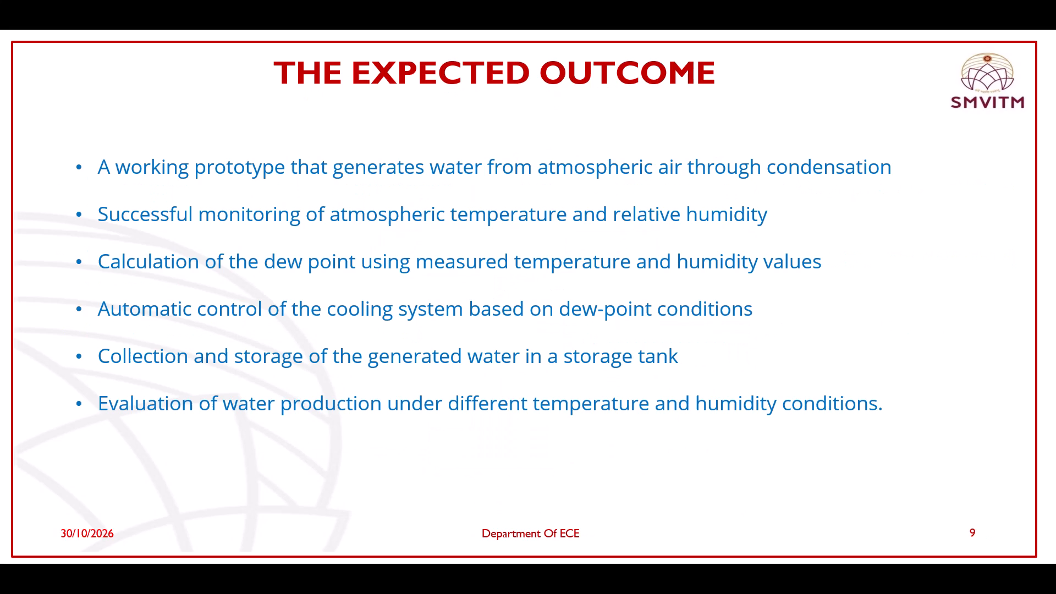
pyautogui.press('Right')
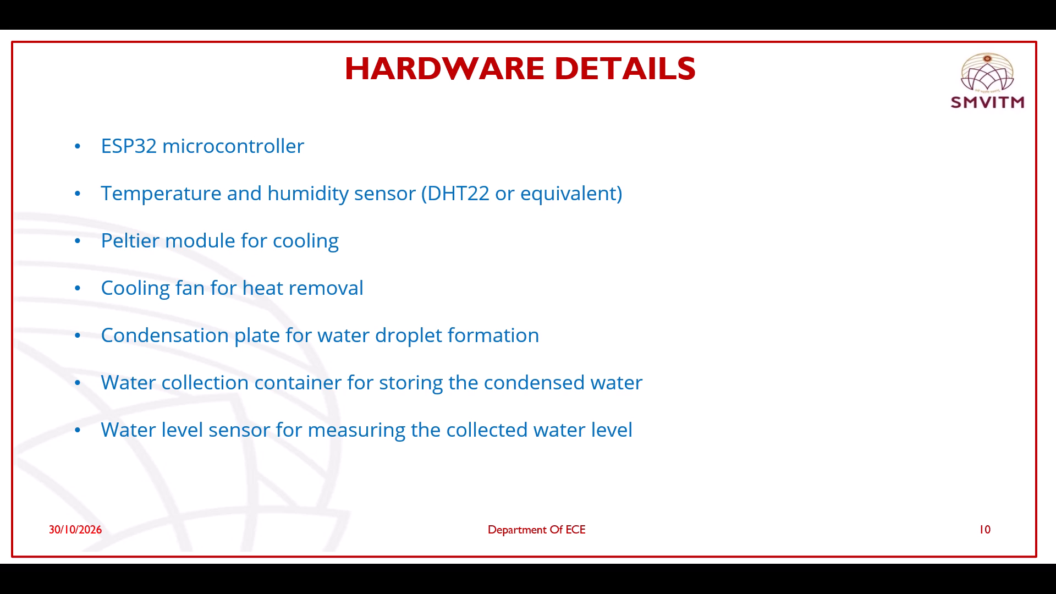
pyautogui.press('Right')
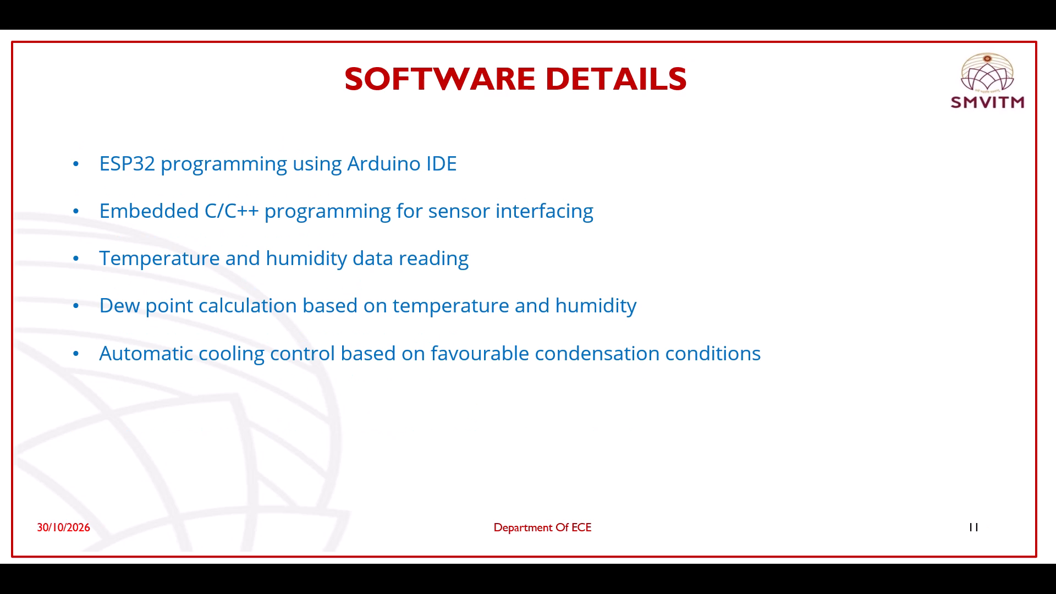
pyautogui.press('Right')
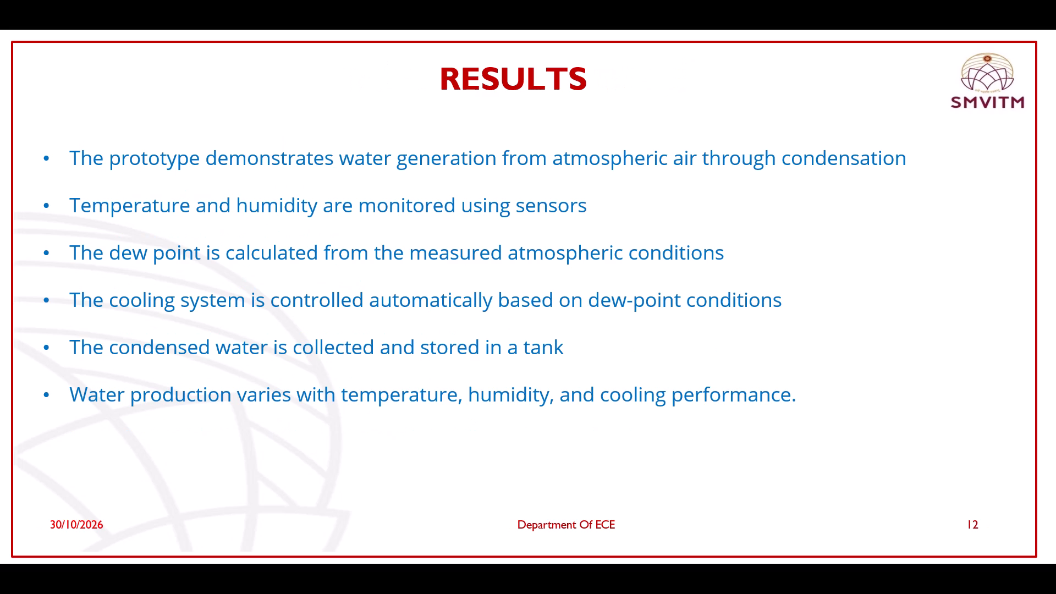
pyautogui.press('Left')
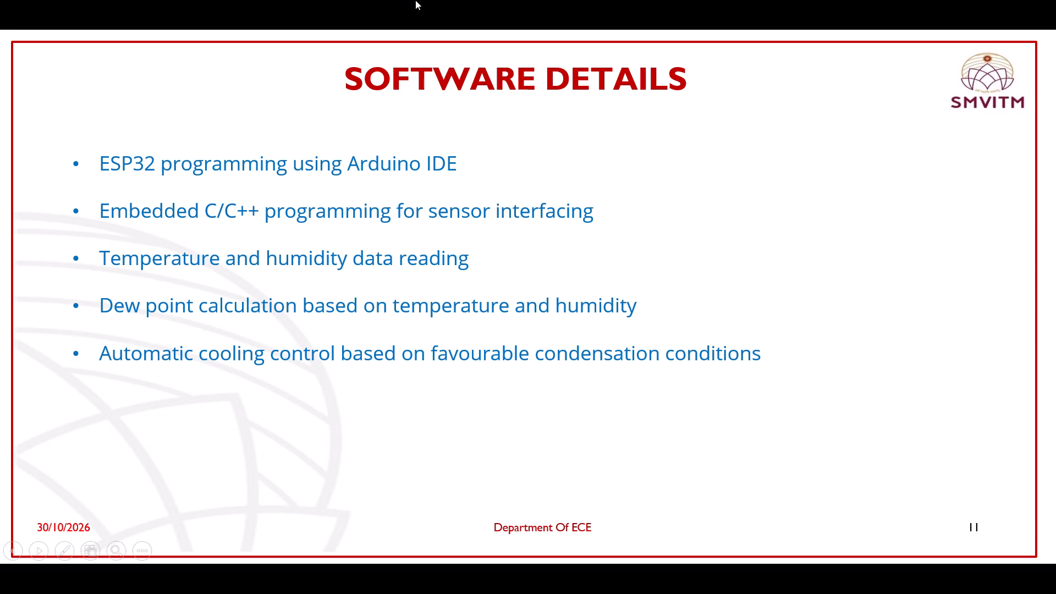
pyautogui.press('Escape')
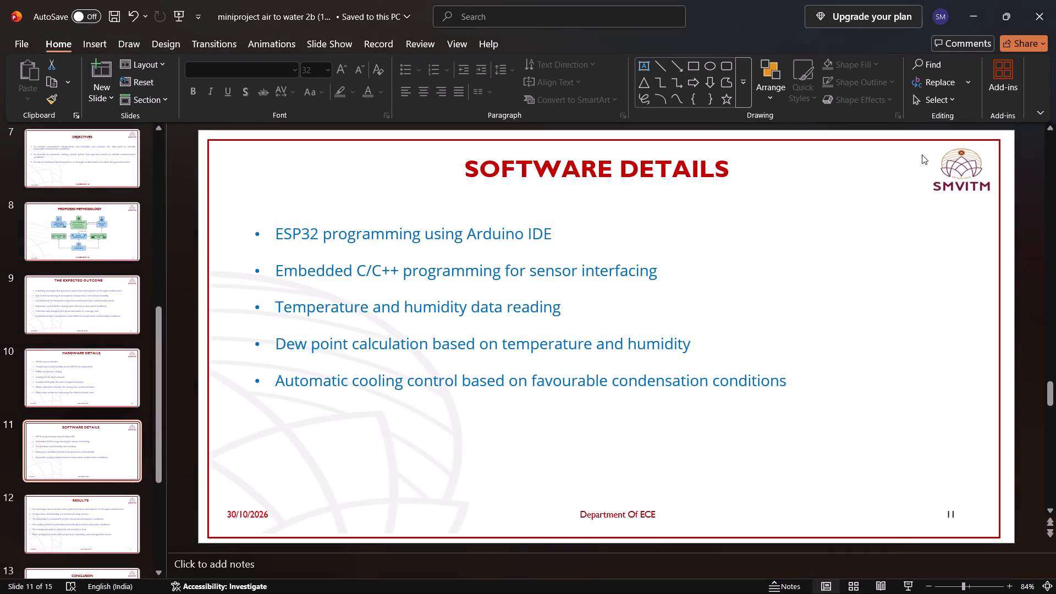
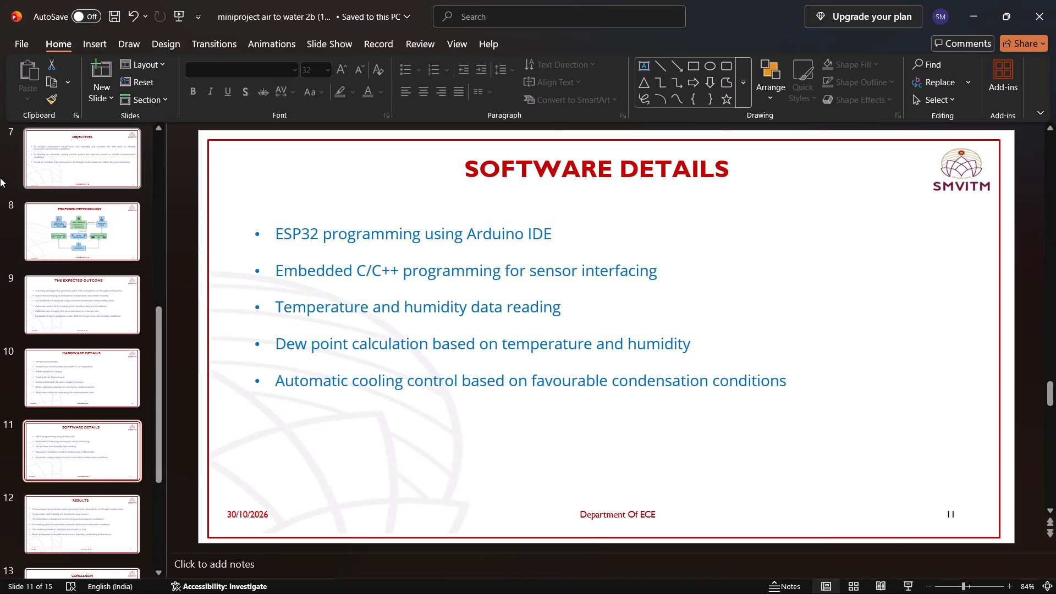
# Return to the Proposed Methodology slide to view its block diagram.
pyautogui.click(91, 235)
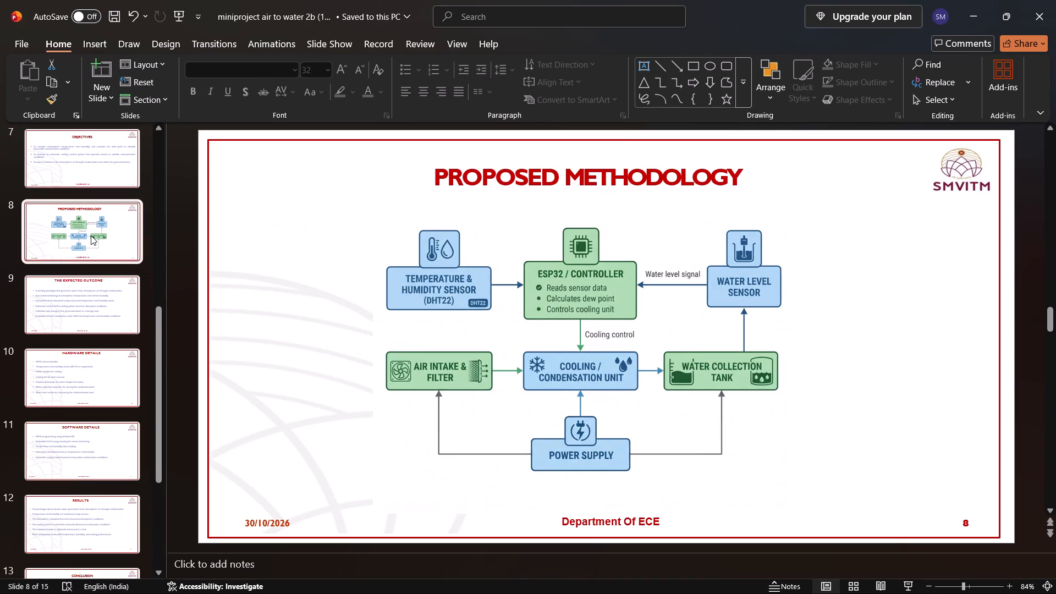
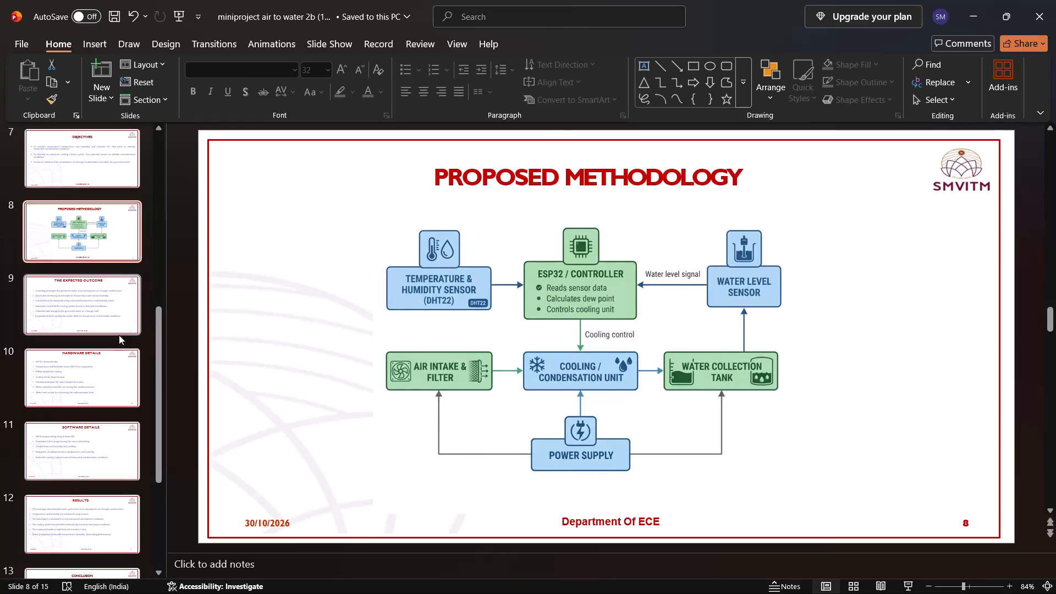
# Review the Hardware Details, Software Details, Results and Conclusion slides one after another.
pyautogui.click(104, 386)
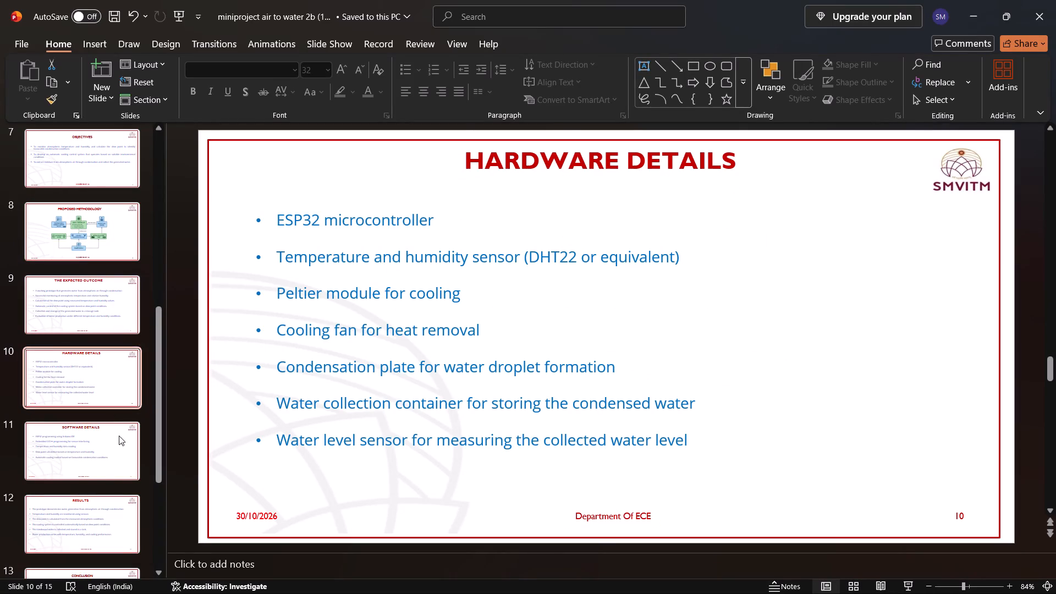
pyautogui.click(104, 458)
pyautogui.click(102, 506)
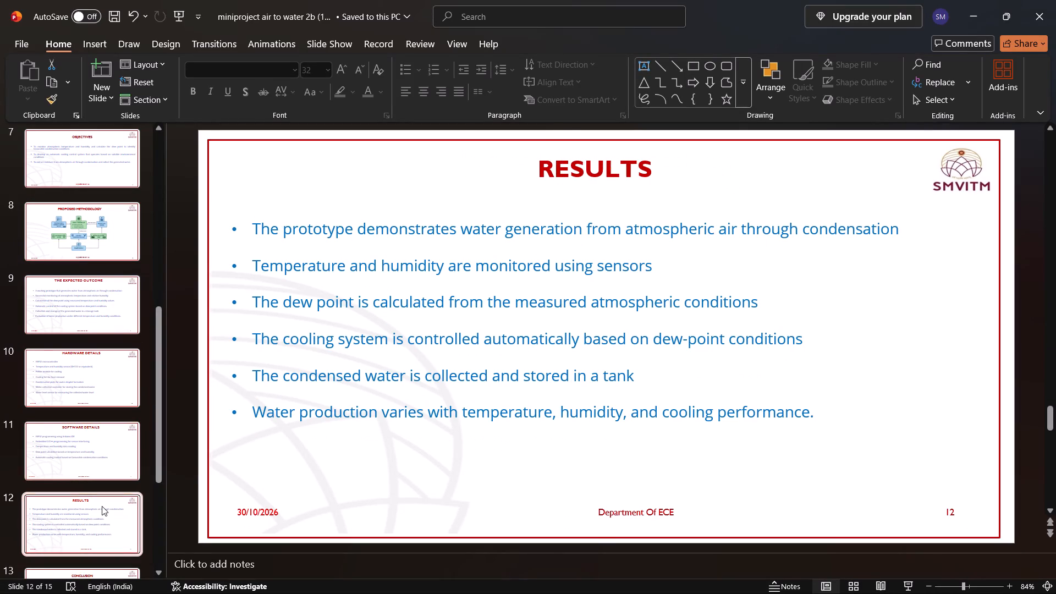
pyautogui.scroll(-1, 102, 506)
pyautogui.click(96, 387)
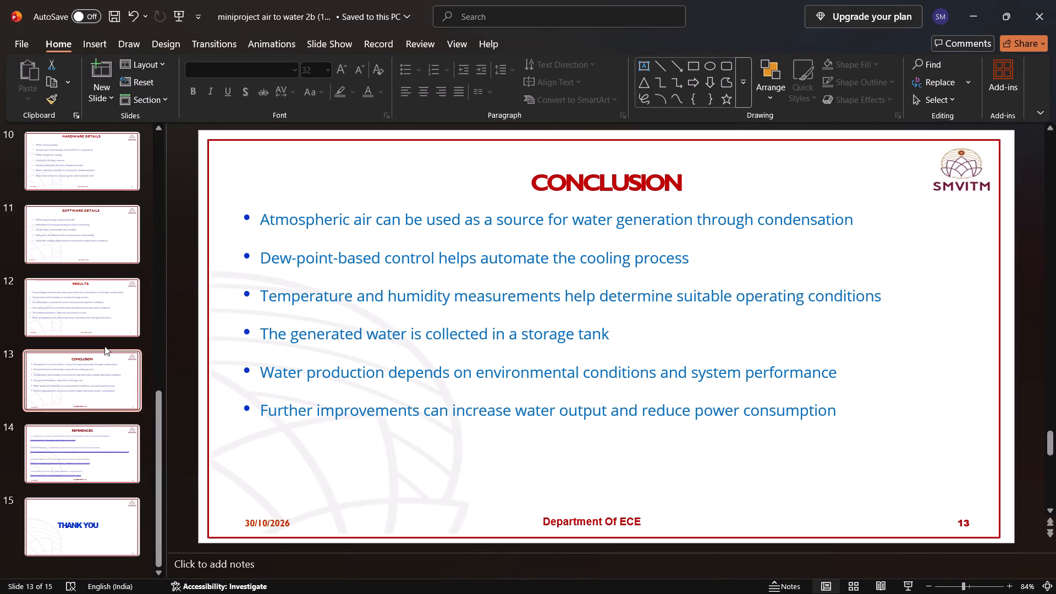
# Go back to the Literature Review slide to view its table.
pyautogui.scroll(3, 105, 346)
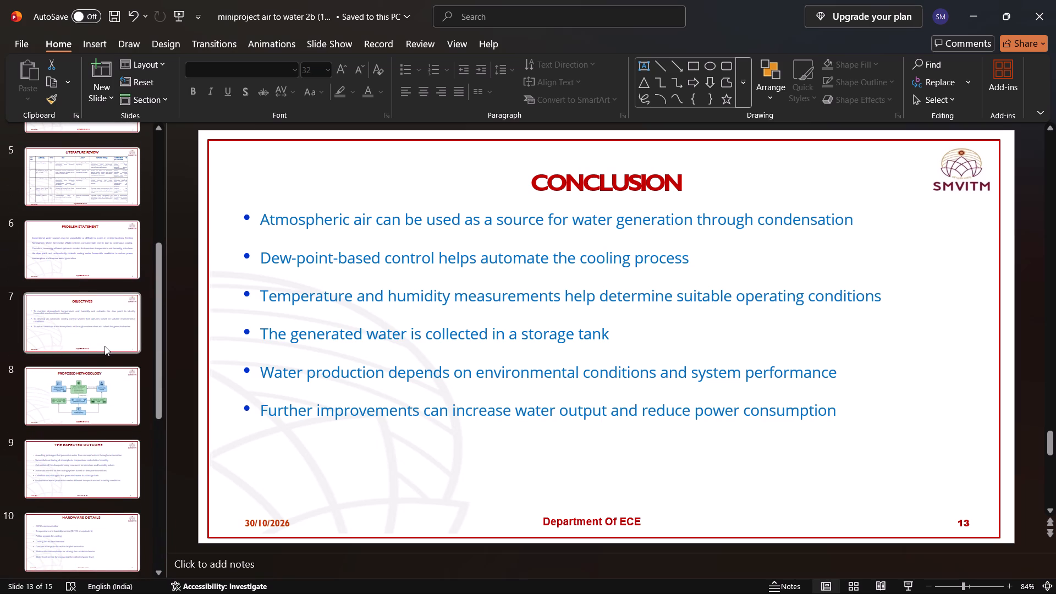
pyautogui.scroll(11, 105, 346)
pyautogui.click(94, 480)
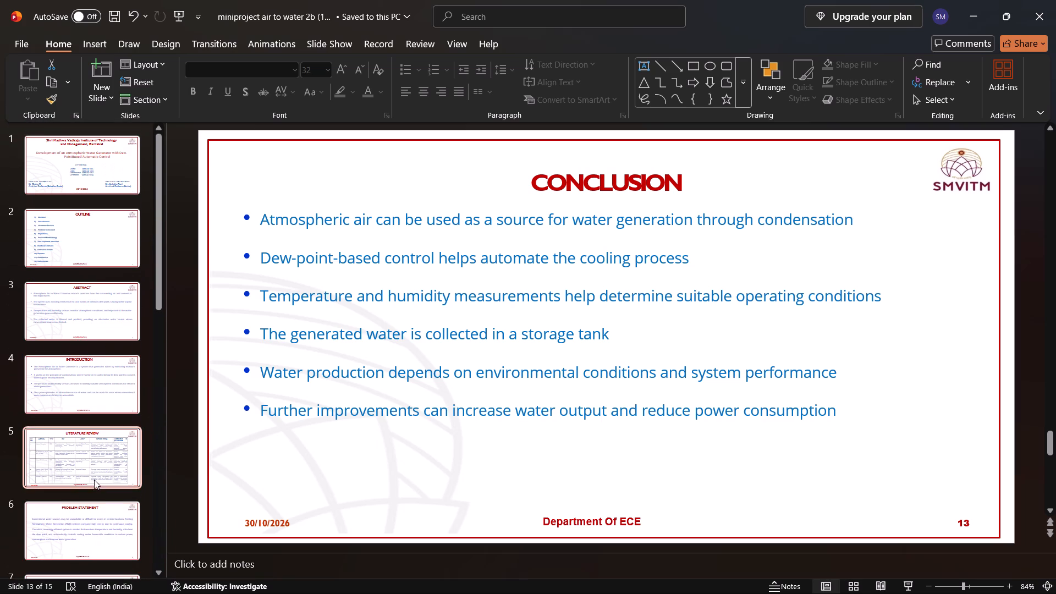
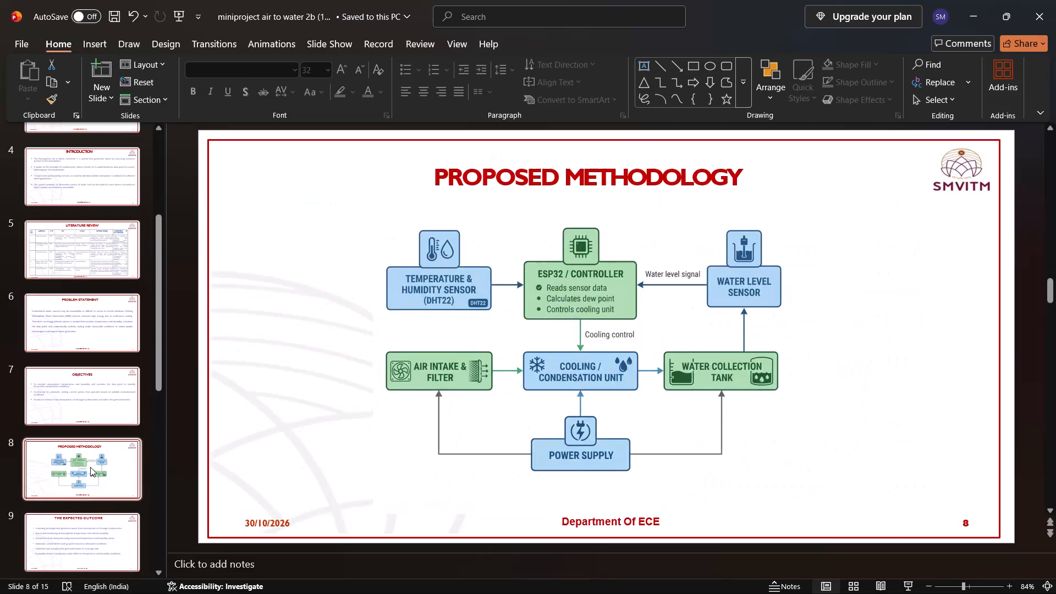
# Select all of the bullet text in the content box on the Software Details slide.
pyautogui.scroll(-1, 90, 467)
pyautogui.click(90, 467)
pyautogui.scroll(-1, 90, 467)
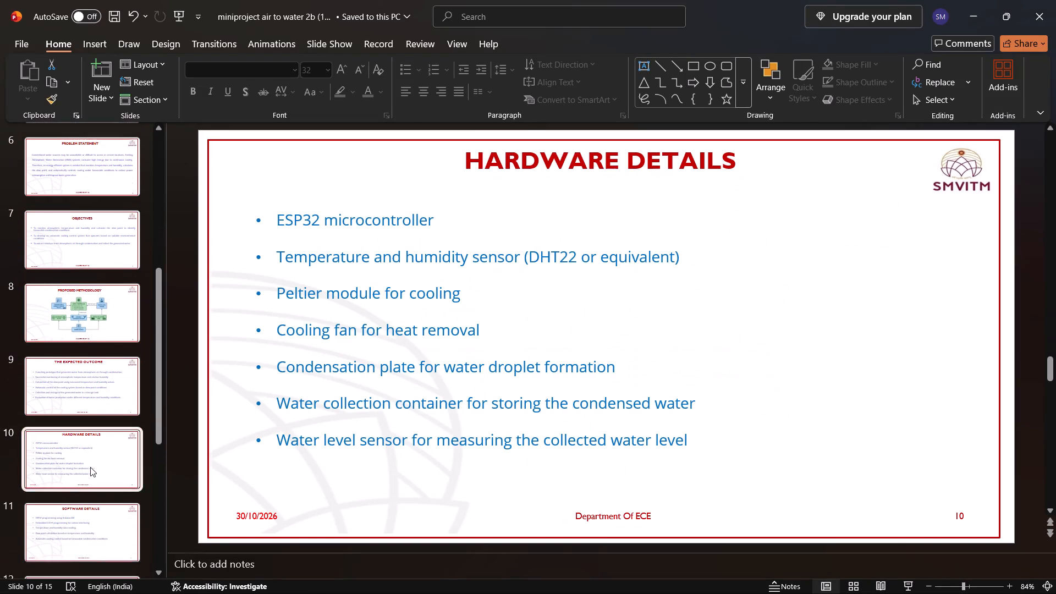
pyautogui.scroll(-1, 90, 467)
pyautogui.click(90, 467)
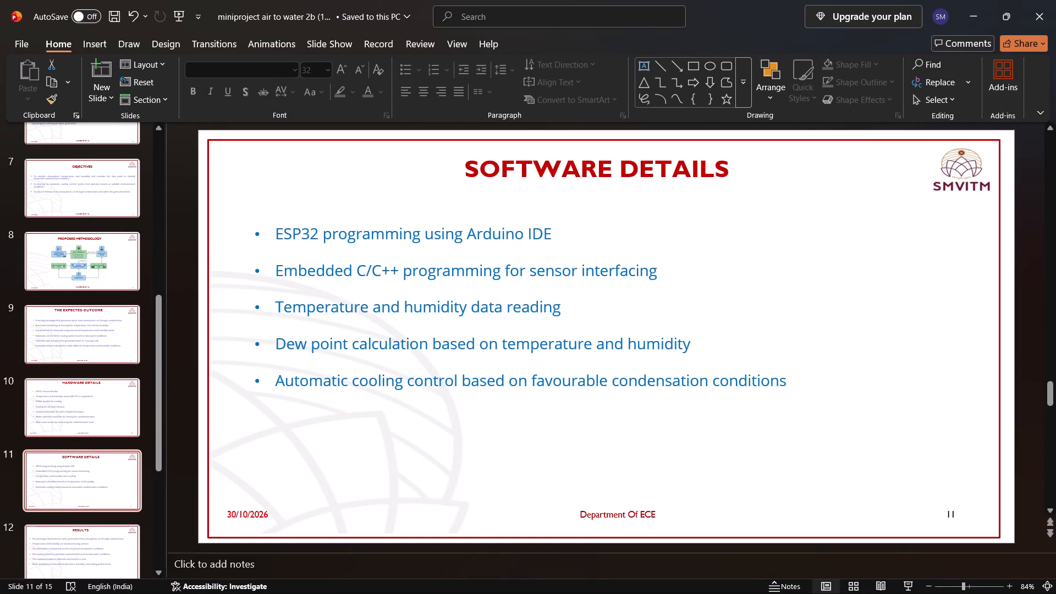
pyautogui.click(432, 339)
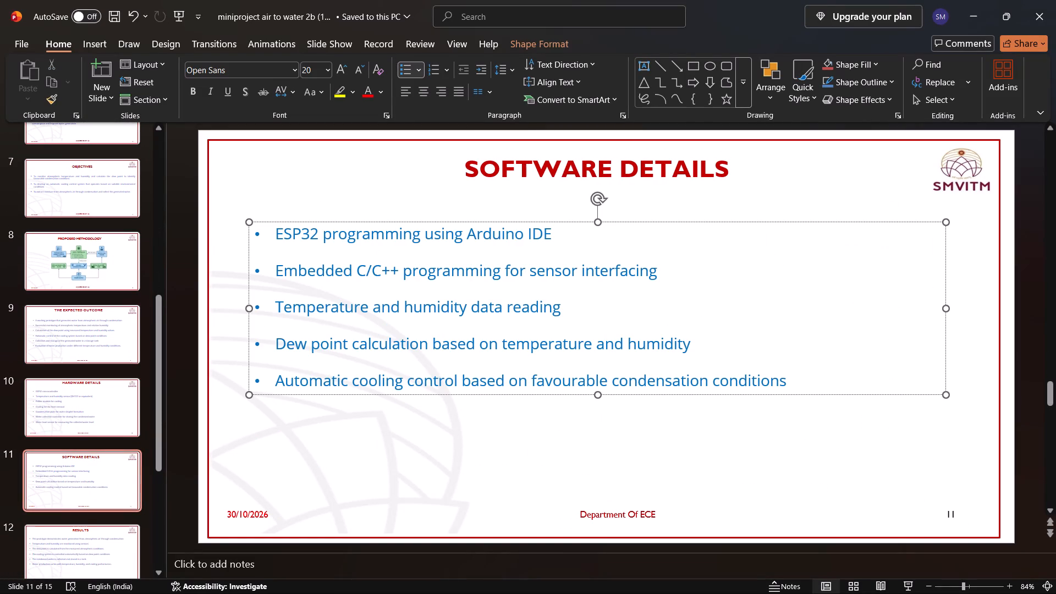
pyautogui.hotkey('ctrl', 'a')
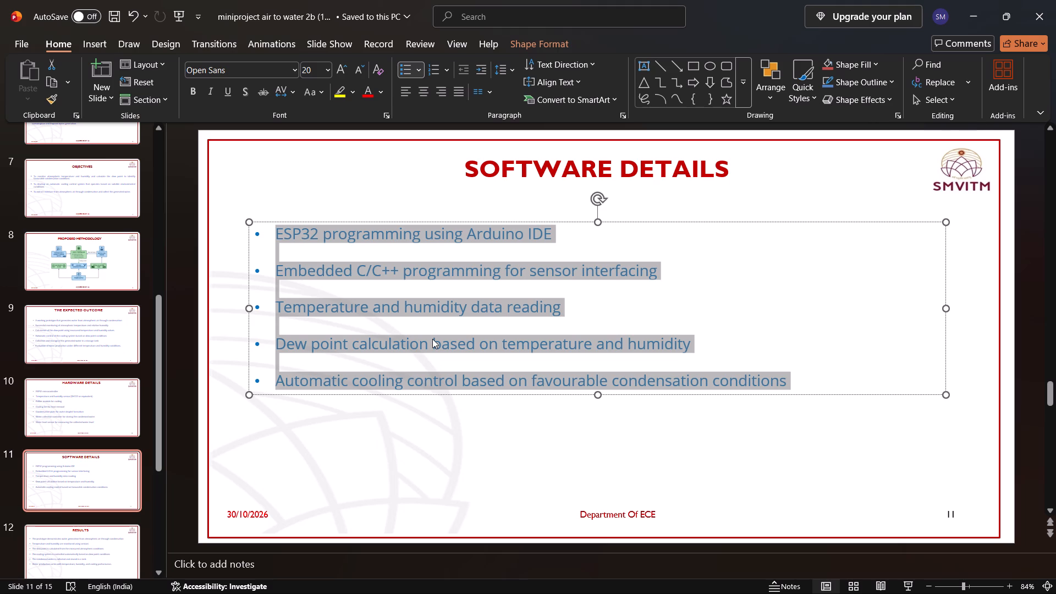
pyautogui.rightClick(432, 339)
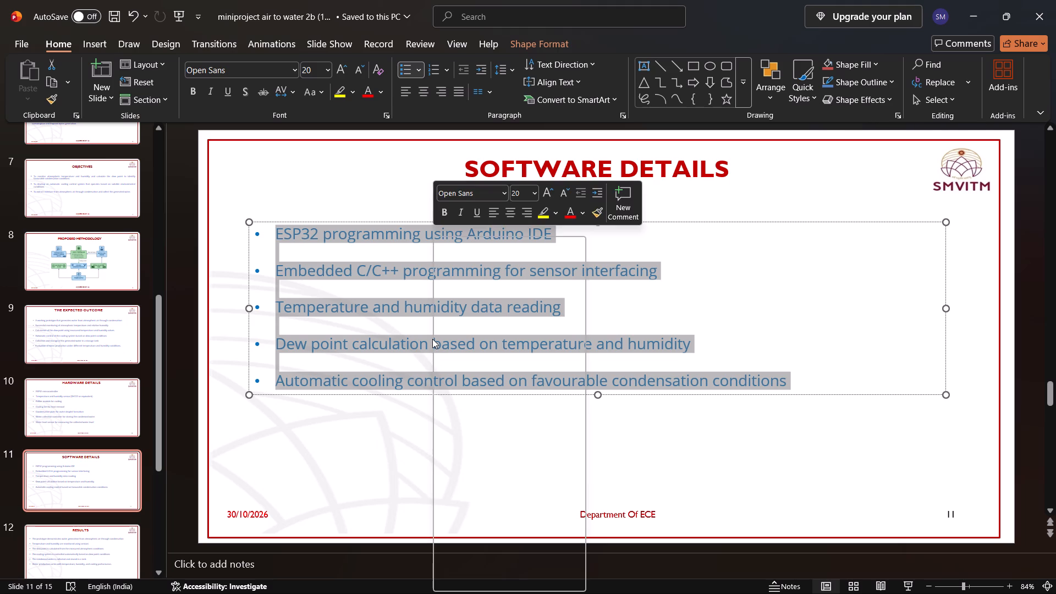
pyautogui.click(685, 264)
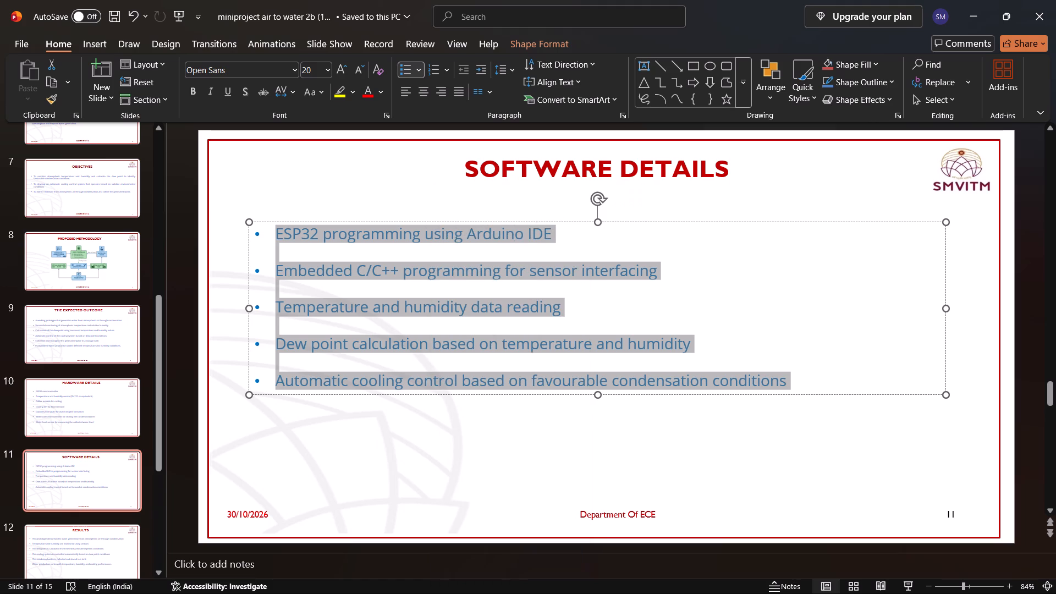
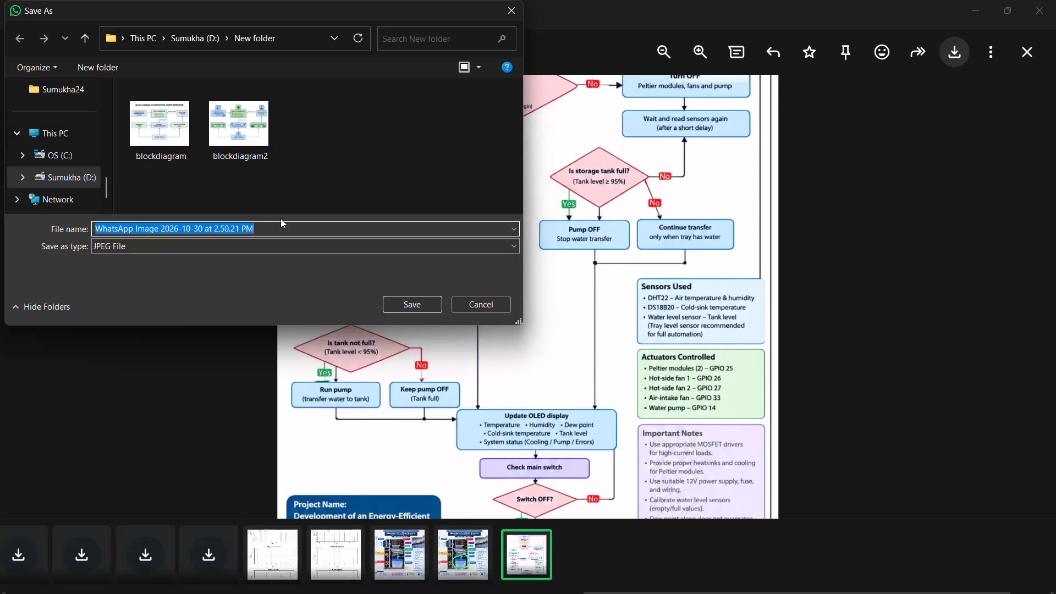
# Save the WhatsApp flowchart image as a JPEG file named flowchart in New folder on the D: drive.
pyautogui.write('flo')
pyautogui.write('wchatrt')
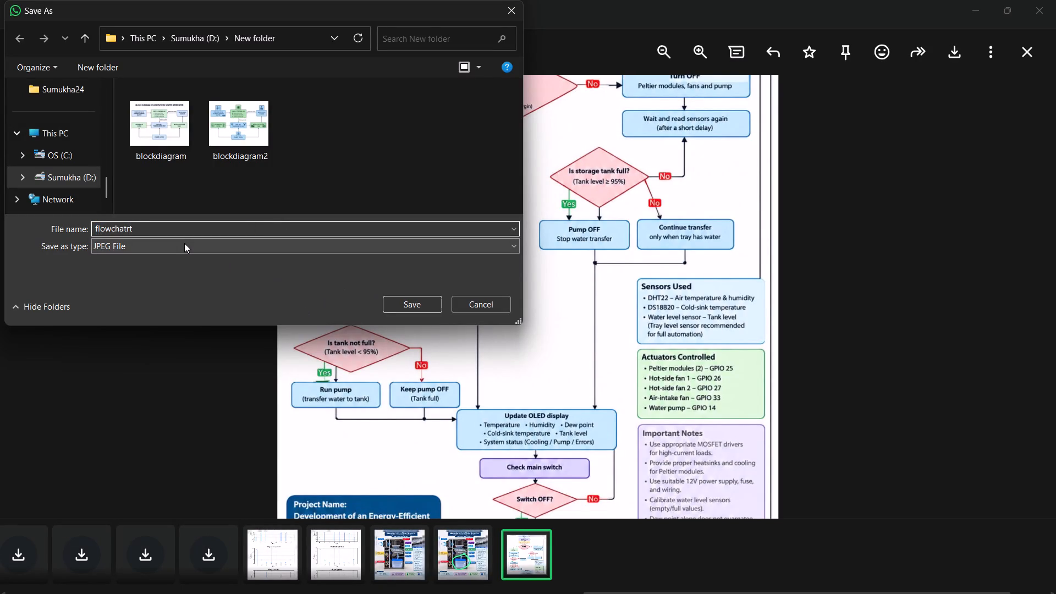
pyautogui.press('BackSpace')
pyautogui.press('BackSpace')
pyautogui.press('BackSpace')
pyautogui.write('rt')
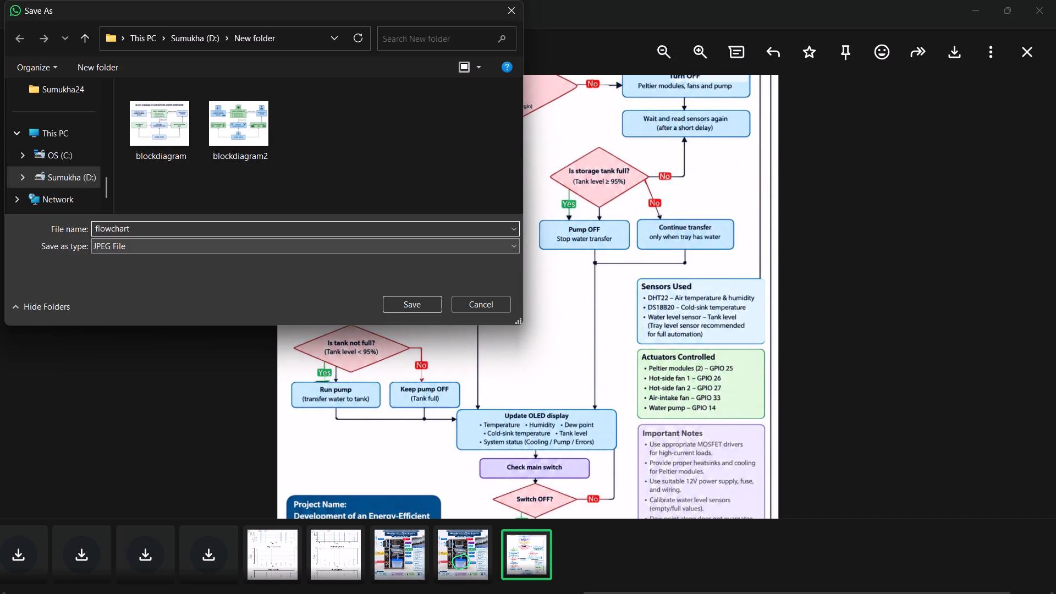
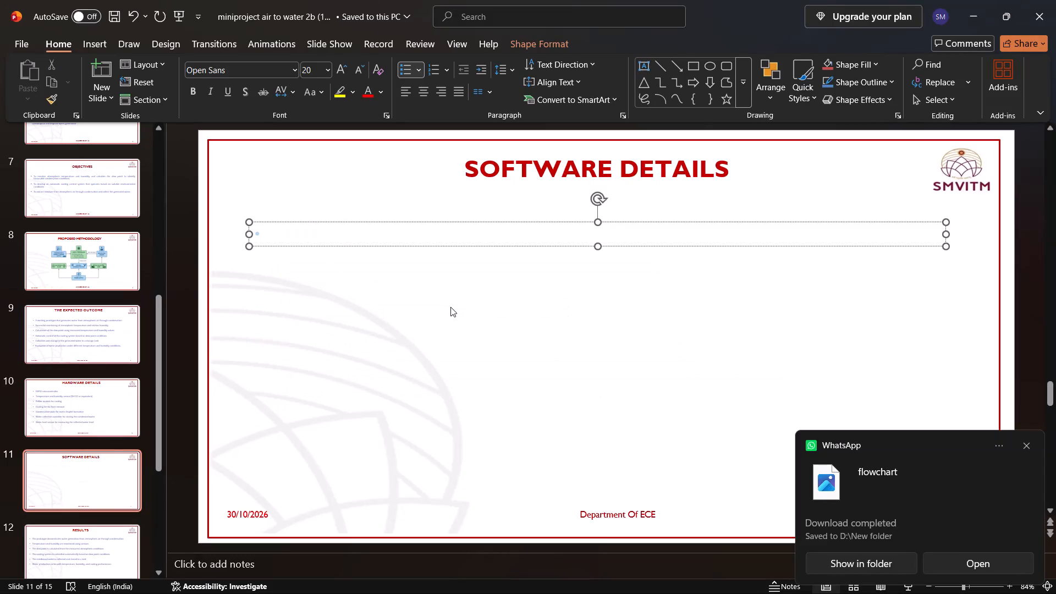
# Insert a picture stored on this device onto the emptied Software Details slide.
pyautogui.rightClick(450, 307)
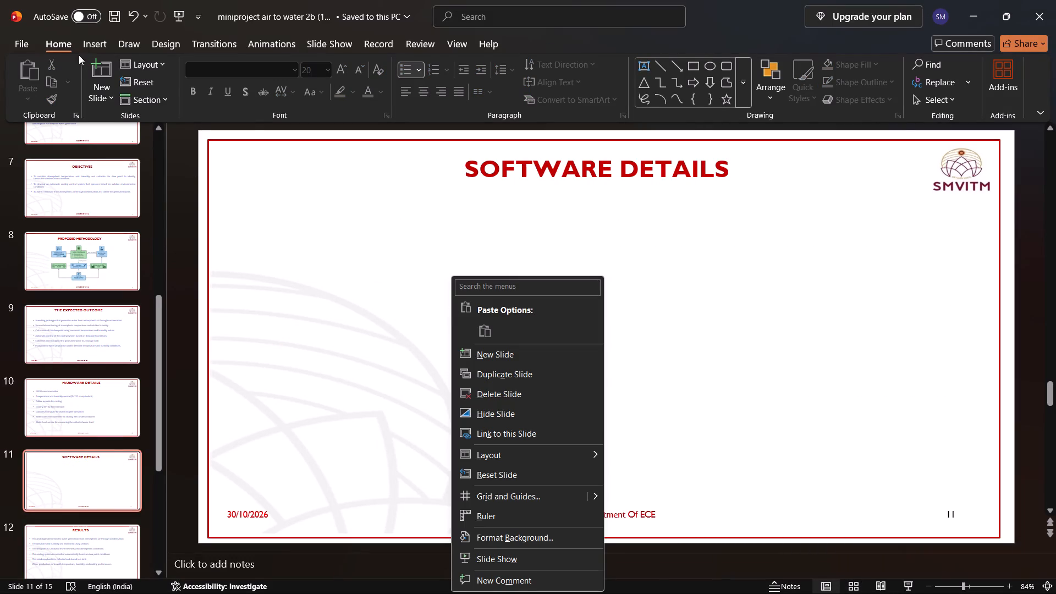
pyautogui.click(105, 46)
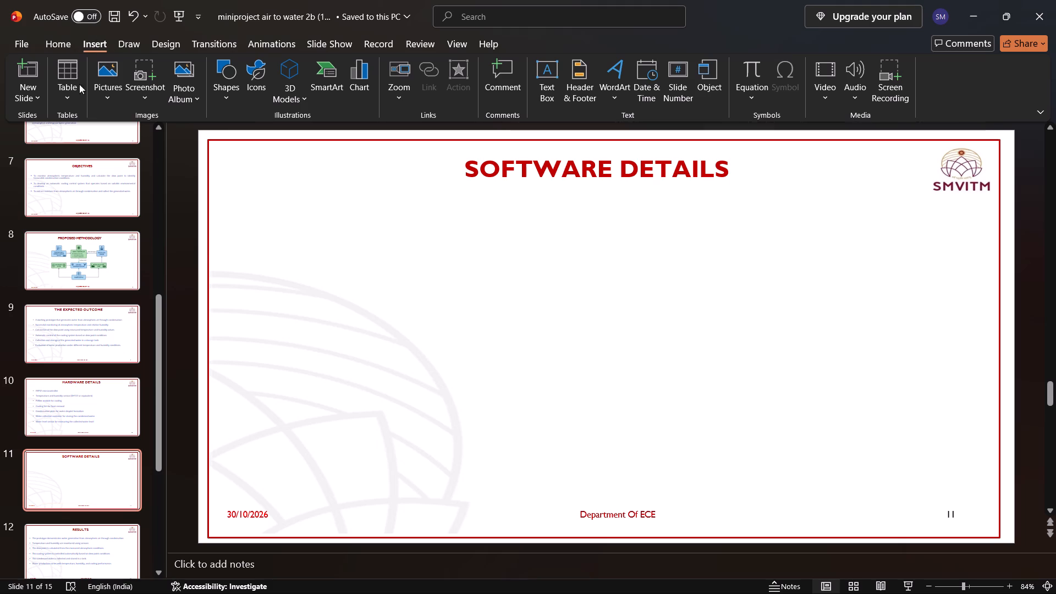
pyautogui.click(107, 101)
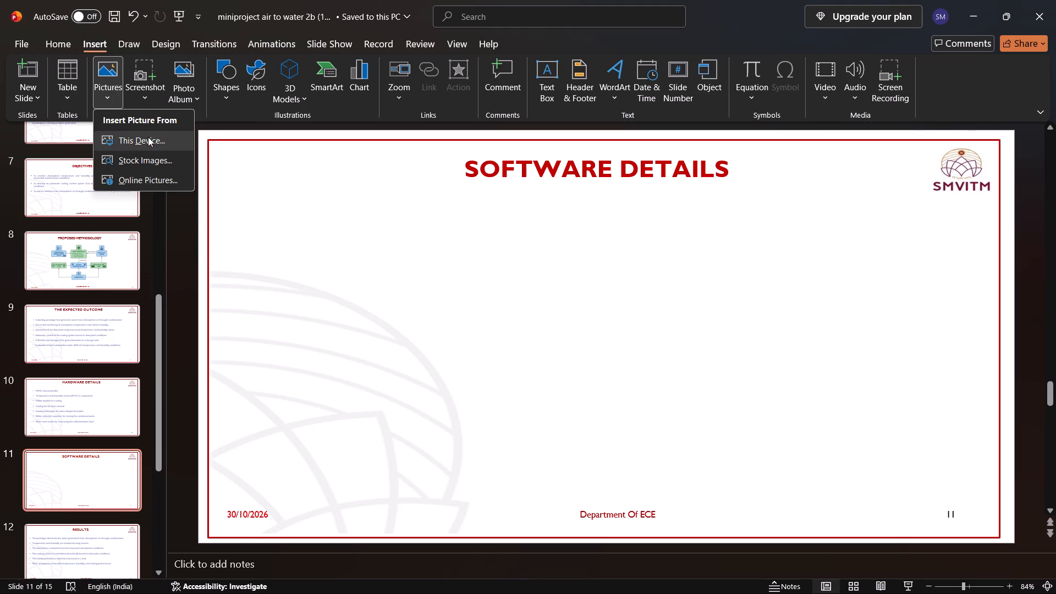
# Insert the flowchart picture from the device's recent files onto the Software Details slide.
pyautogui.click(148, 137)
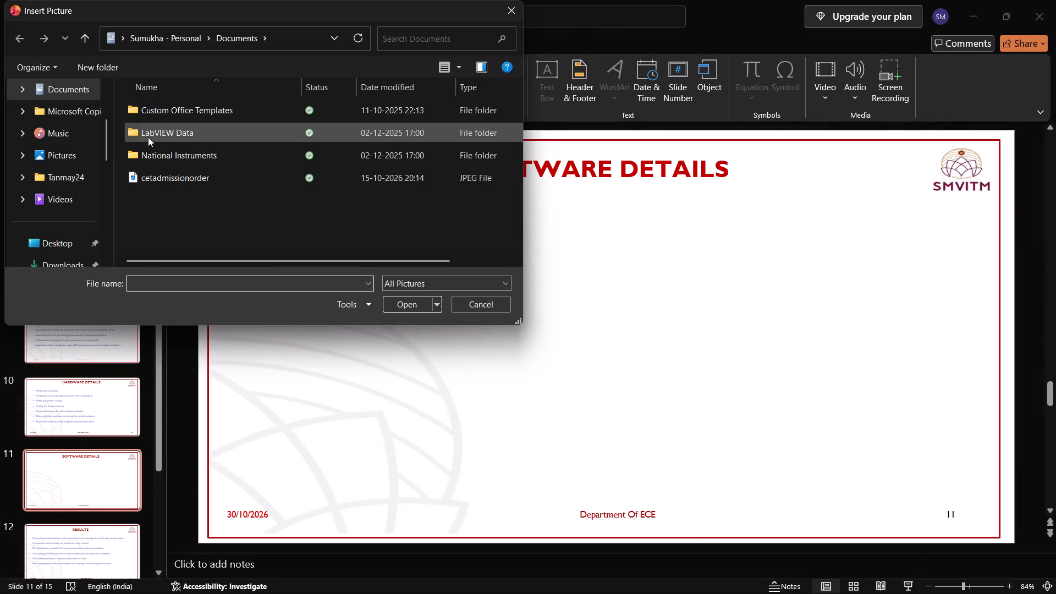
pyautogui.scroll(1, 75, 116)
pyautogui.click(76, 103)
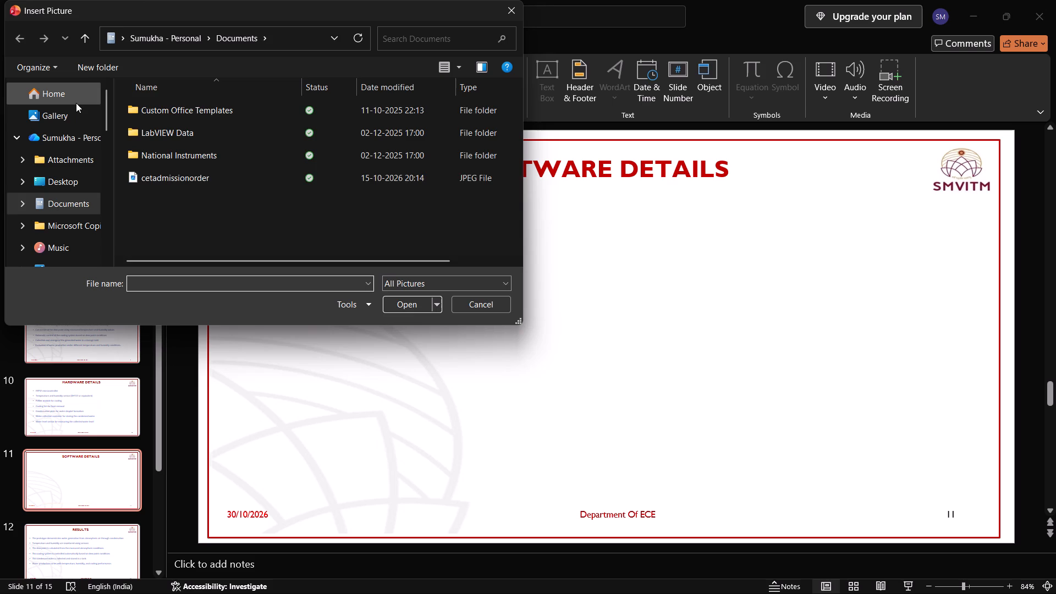
pyautogui.scroll(-1, 224, 223)
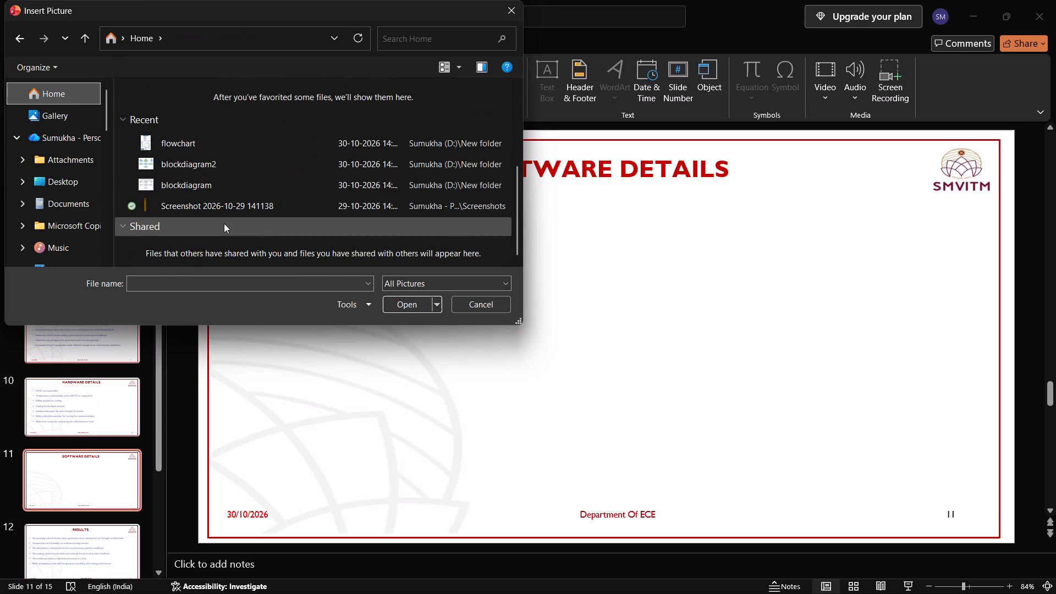
pyautogui.click(256, 151)
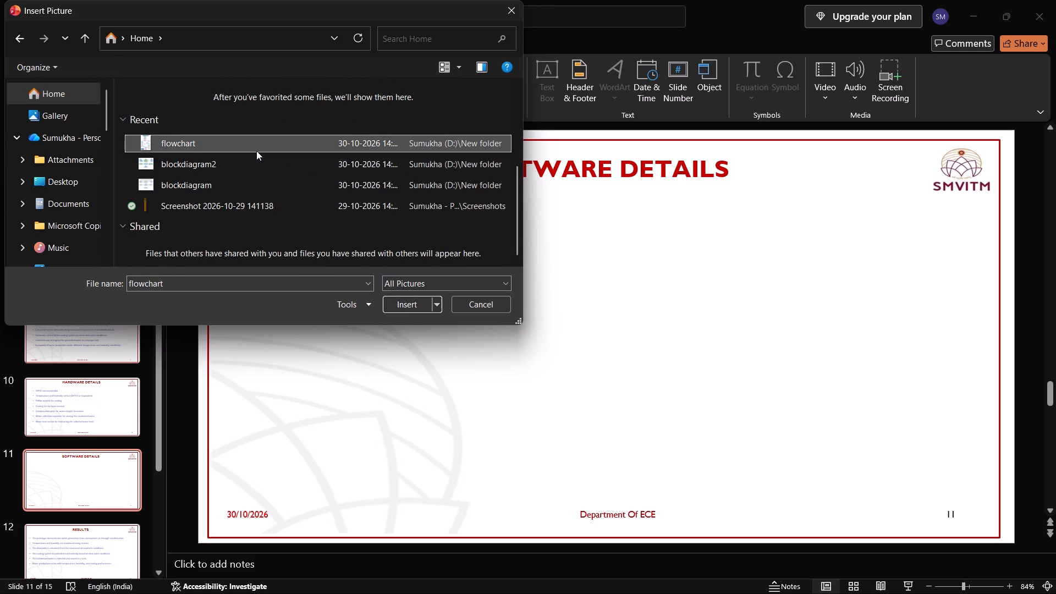
pyautogui.click(422, 300)
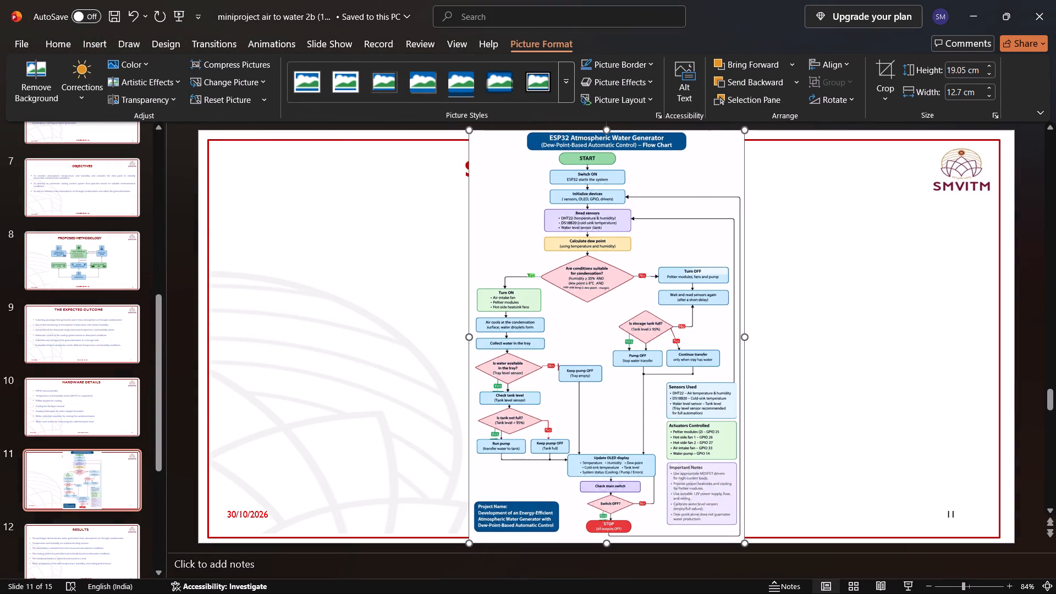
# Resize the flowchart to about 14.6 cm high to fit between the slide title and footer, and stretch it wider on both sides.
pyautogui.moveTo(743, 338); pyautogui.dragTo(805, 333)
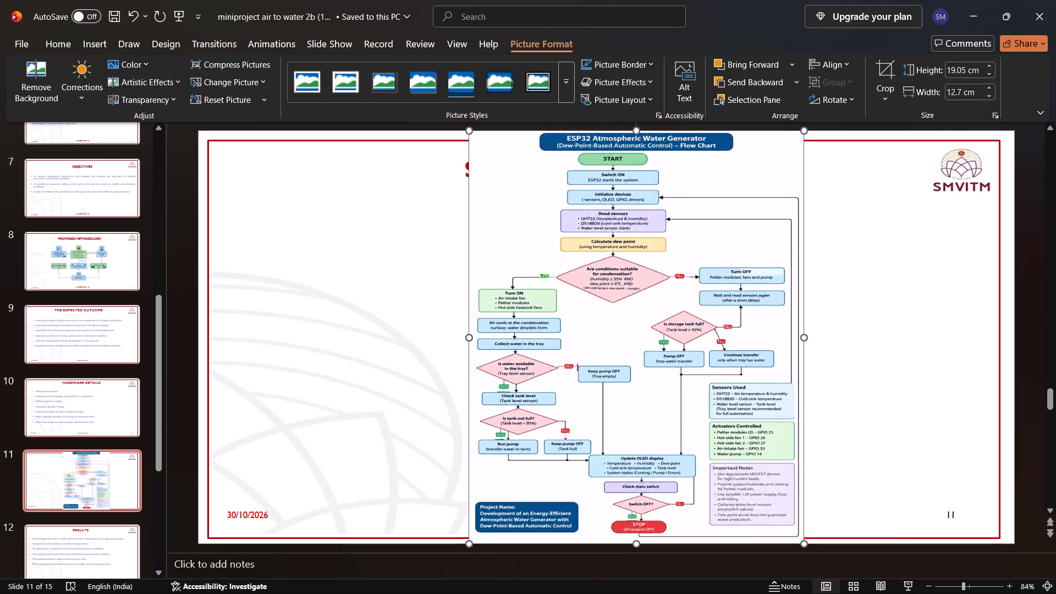
pyautogui.moveTo(635, 129); pyautogui.dragTo(636, 191)
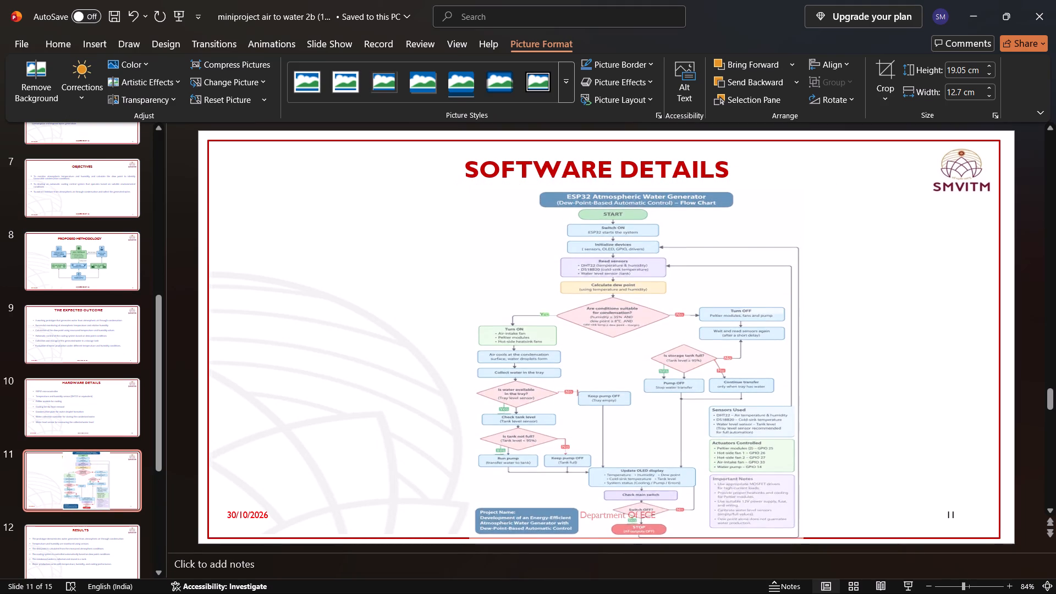
pyautogui.moveTo(636, 191); pyautogui.dragTo(636, 191)
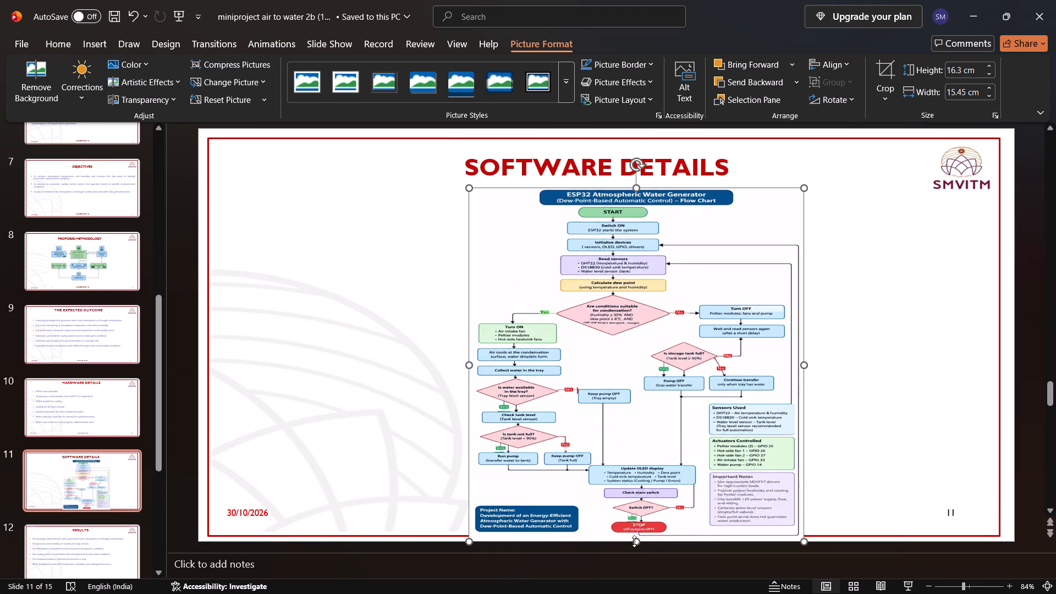
pyautogui.moveTo(634, 541); pyautogui.dragTo(635, 504)
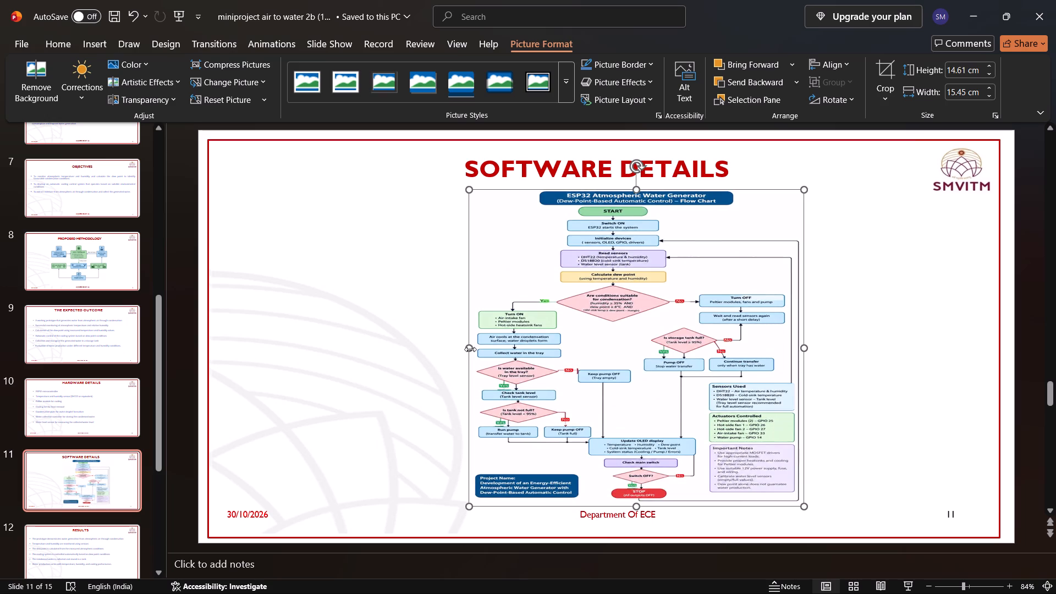
pyautogui.moveTo(470, 349); pyautogui.dragTo(415, 359)
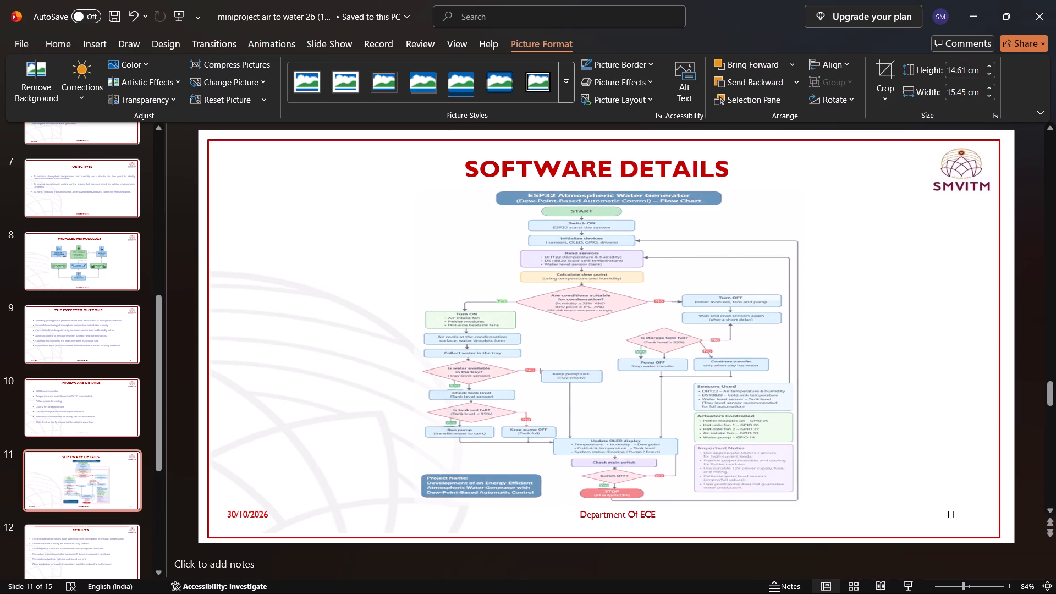
pyautogui.moveTo(415, 359); pyautogui.dragTo(414, 359)
pyautogui.click(881, 269)
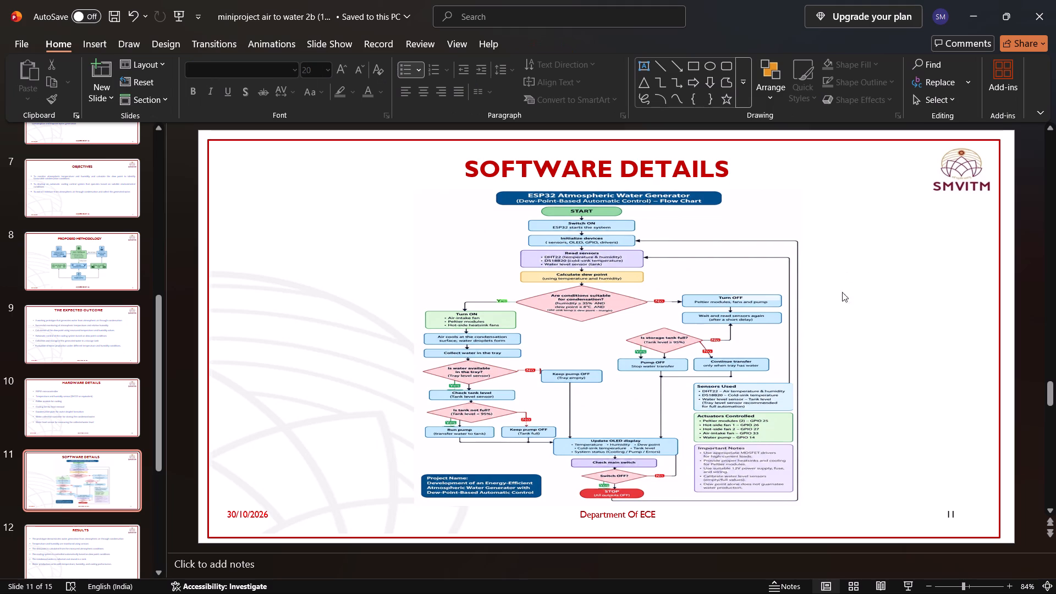
# Examine the inserted flowchart's boxes, decisions and notes up close on the Software Details slide for legibility.
pyautogui.keyDown('ctrl'); pyautogui.scroll(2, 661, 417); pyautogui.keyUp('ctrl')
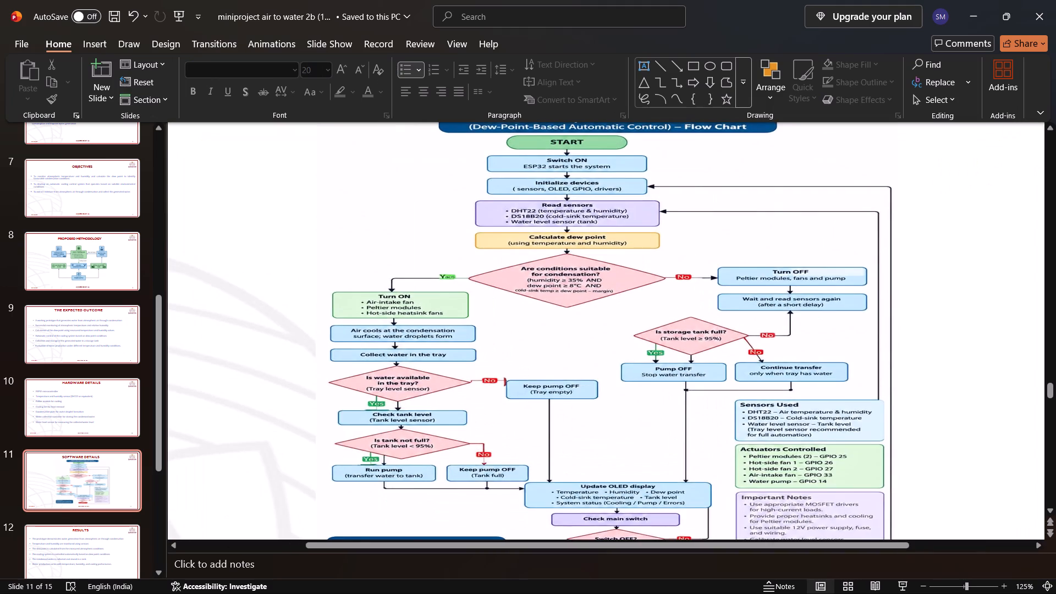
pyautogui.keyDown('ctrl'); pyautogui.scroll(-4, 661, 417); pyautogui.keyUp('ctrl')
pyautogui.keyDown('ctrl'); pyautogui.scroll(3, 661, 417); pyautogui.keyUp('ctrl')
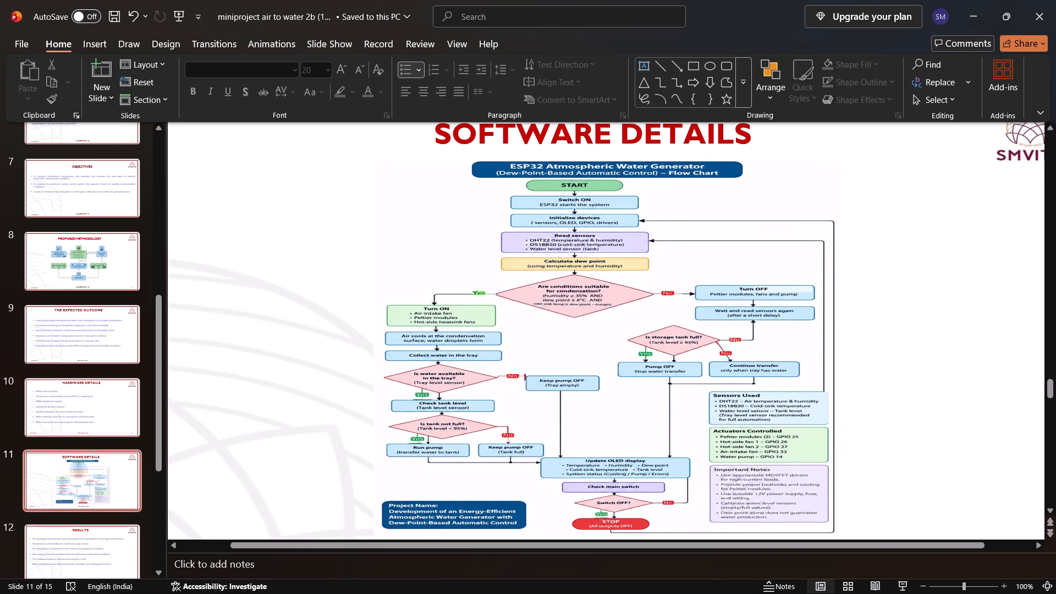
pyautogui.scroll(-3, 661, 417)
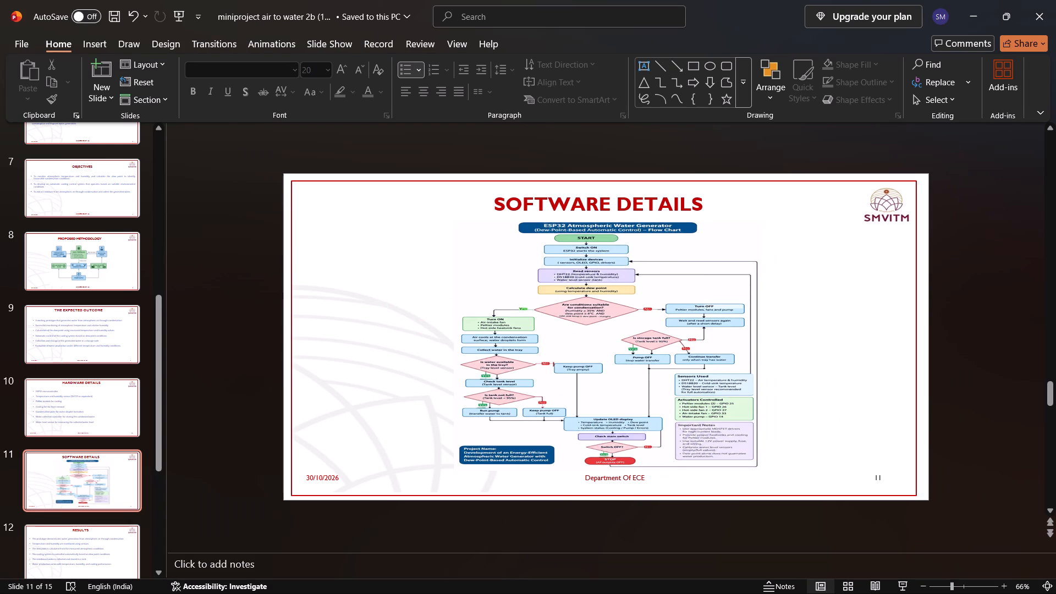
pyautogui.keyDown('ctrl'); pyautogui.scroll(2, 580, 320); pyautogui.keyUp('ctrl')
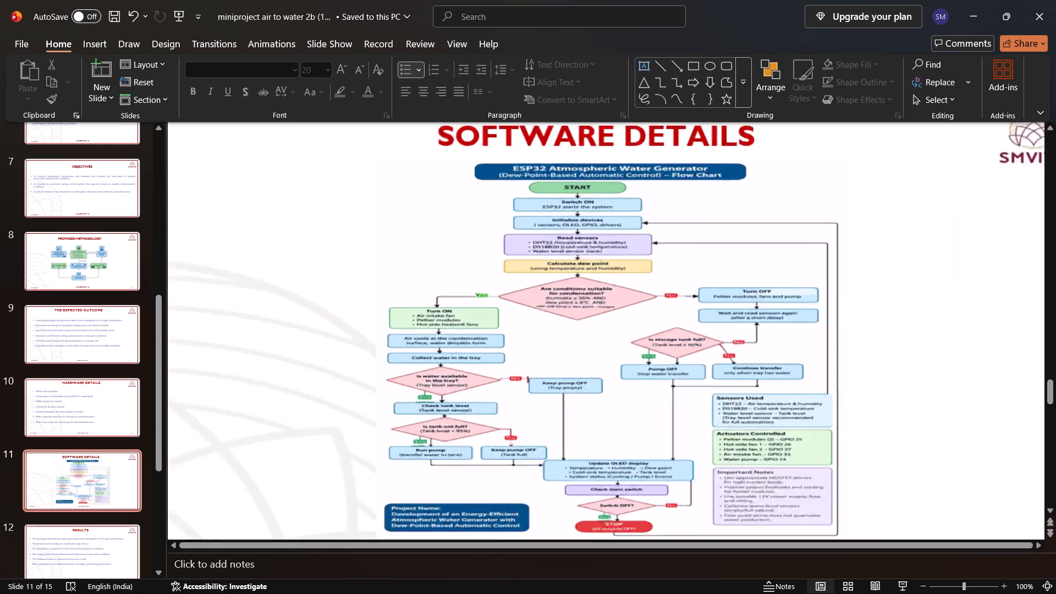
pyautogui.keyDown('ctrl'); pyautogui.scroll(3, 580, 320); pyautogui.keyUp('ctrl')
pyautogui.keyDown('ctrl'); pyautogui.scroll(-3, 580, 320); pyautogui.keyUp('ctrl')
pyautogui.keyDown('ctrl'); pyautogui.scroll(1, 580, 320); pyautogui.keyUp('ctrl')
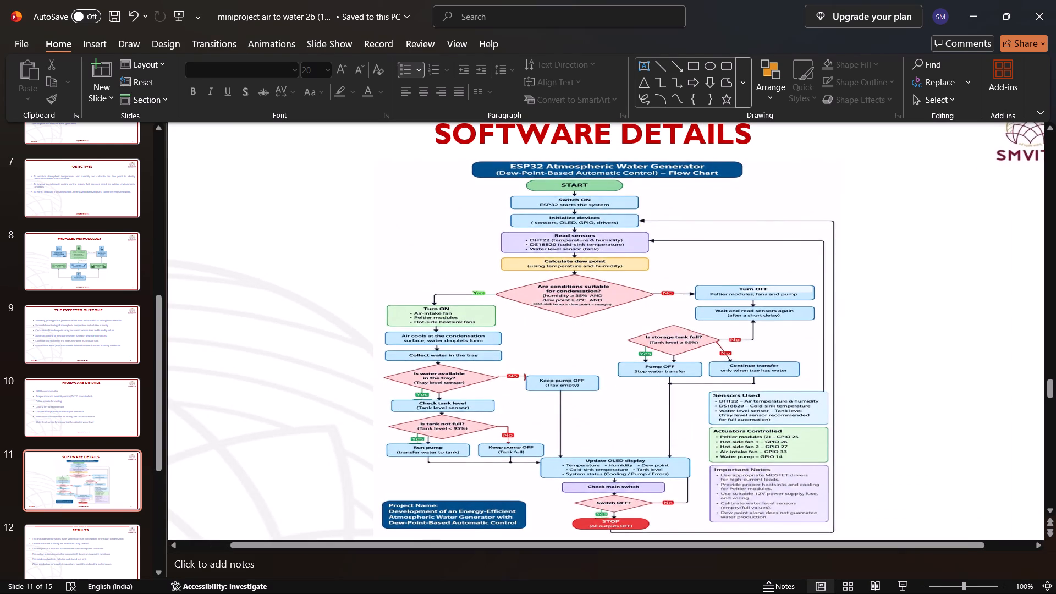
pyautogui.keyDown('ctrl'); pyautogui.scroll(4, 555, 238); pyautogui.keyUp('ctrl')
pyautogui.keyDown('ctrl'); pyautogui.scroll(-1, 555, 238); pyautogui.keyUp('ctrl')
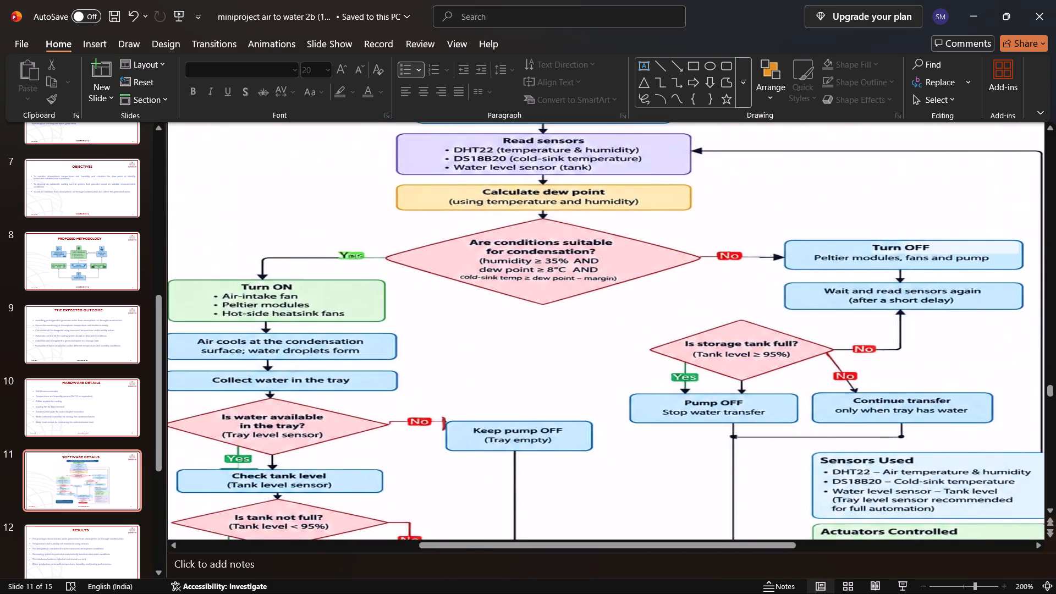
pyautogui.keyDown('ctrl'); pyautogui.scroll(-2, 483, 217); pyautogui.keyUp('ctrl')
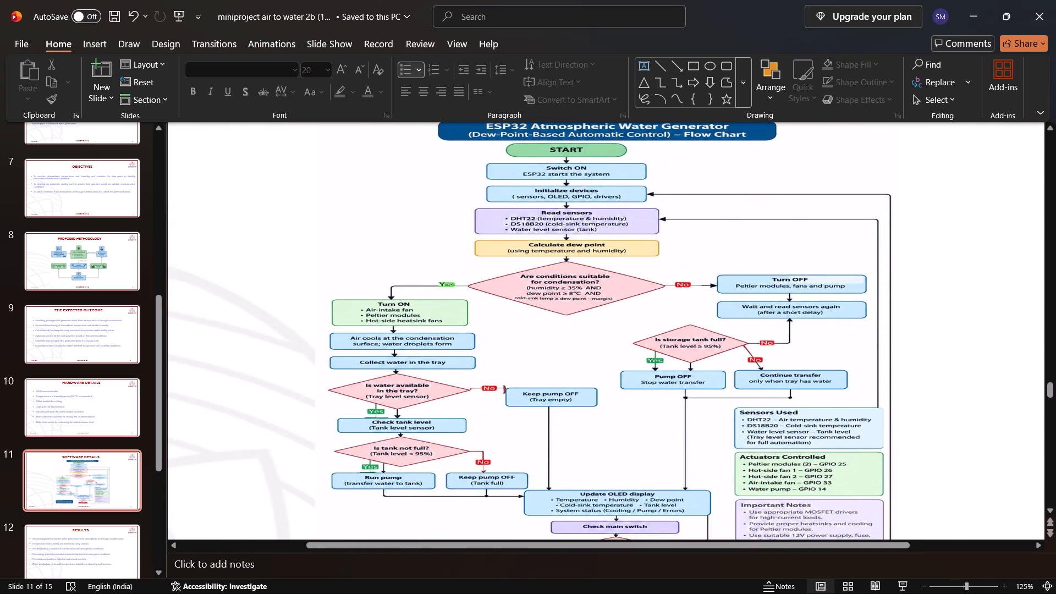
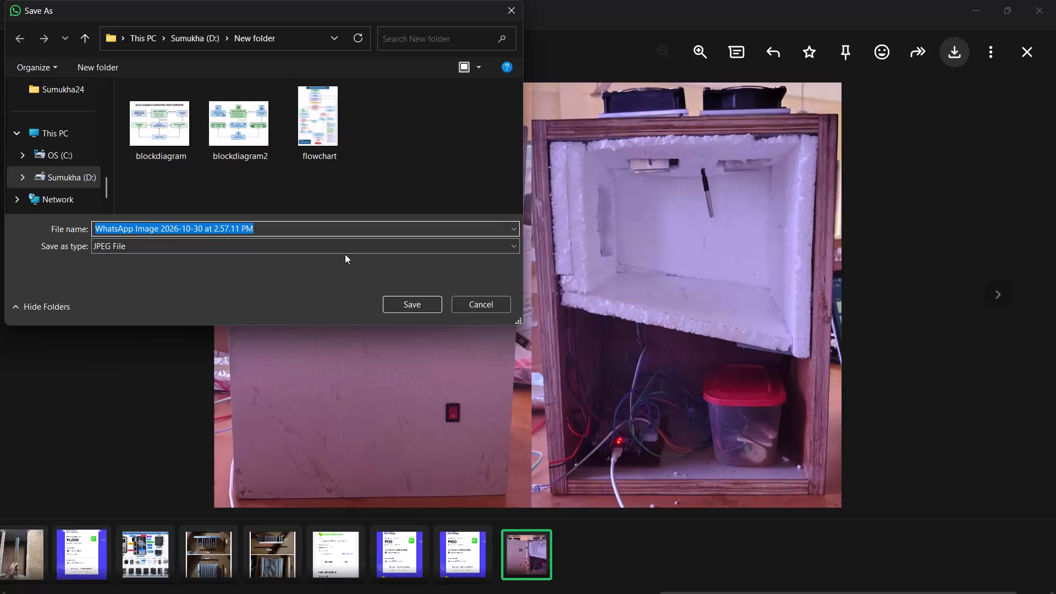
# Save the photo of the generator prototype under the file name result in New folder, alongside the block diagrams and flowchart.
pyautogui.press('BackSpace')
pyautogui.write('rs')
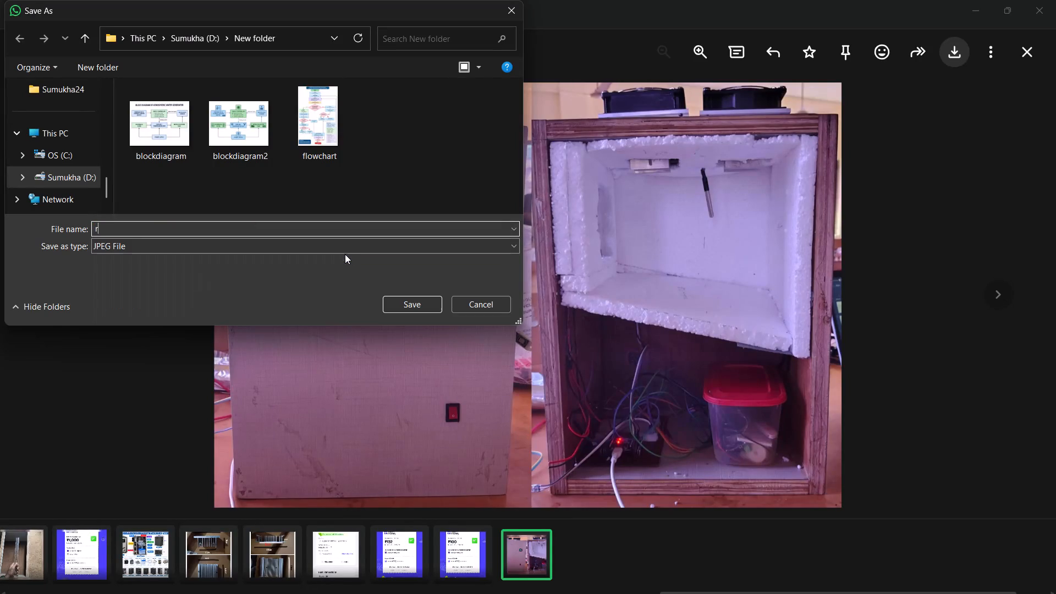
pyautogui.press('BackSpace')
pyautogui.press('e')
pyautogui.press('s')
pyautogui.write('ult')
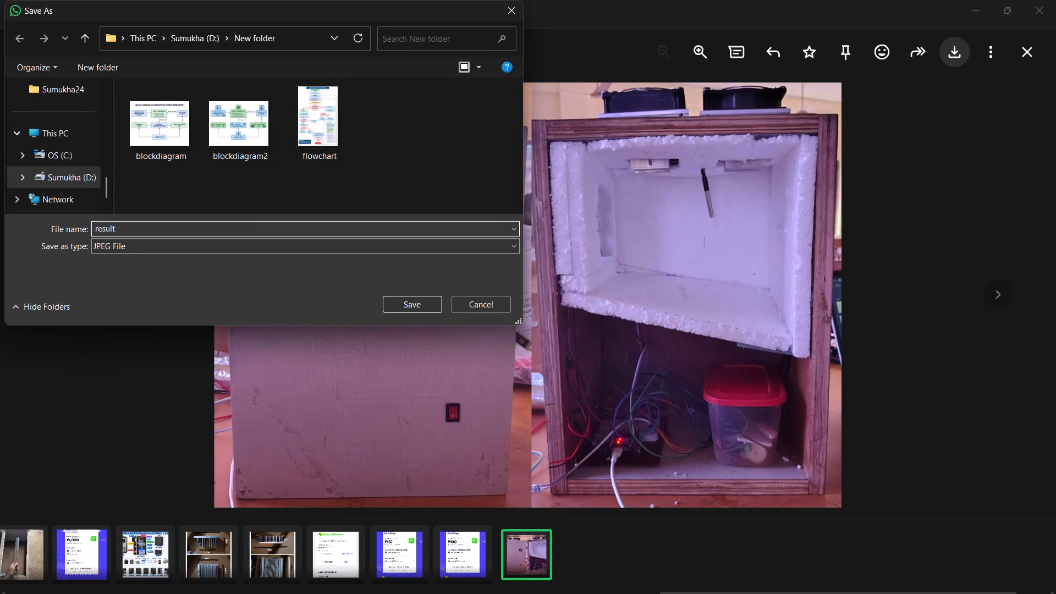
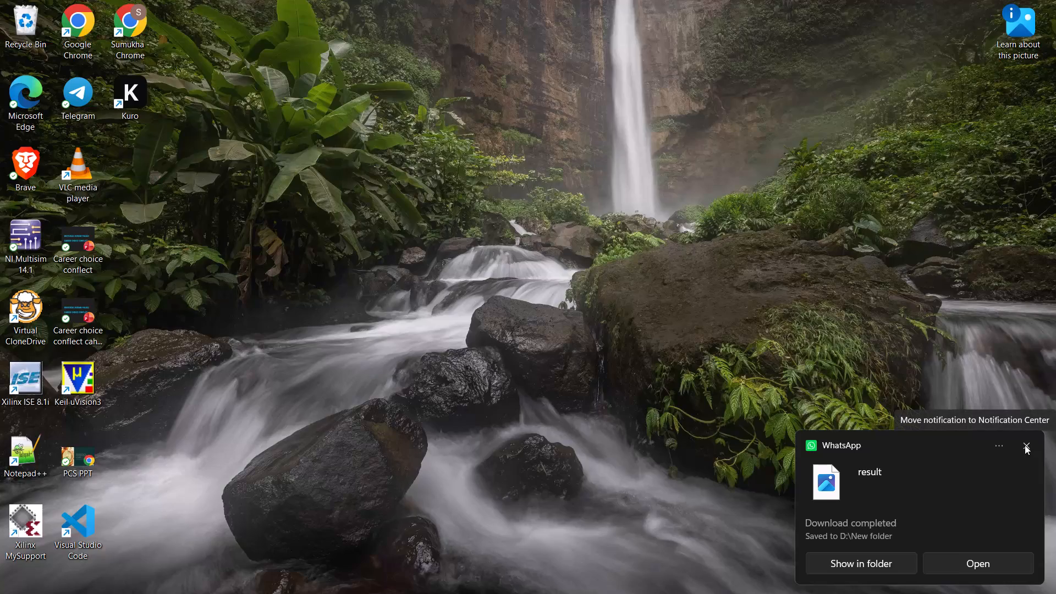
# Dismiss the download notification, switch to the miniproject air to water presentation in PowerPoint and bring up the full Results slide.
pyautogui.doubleClick(1024, 446)
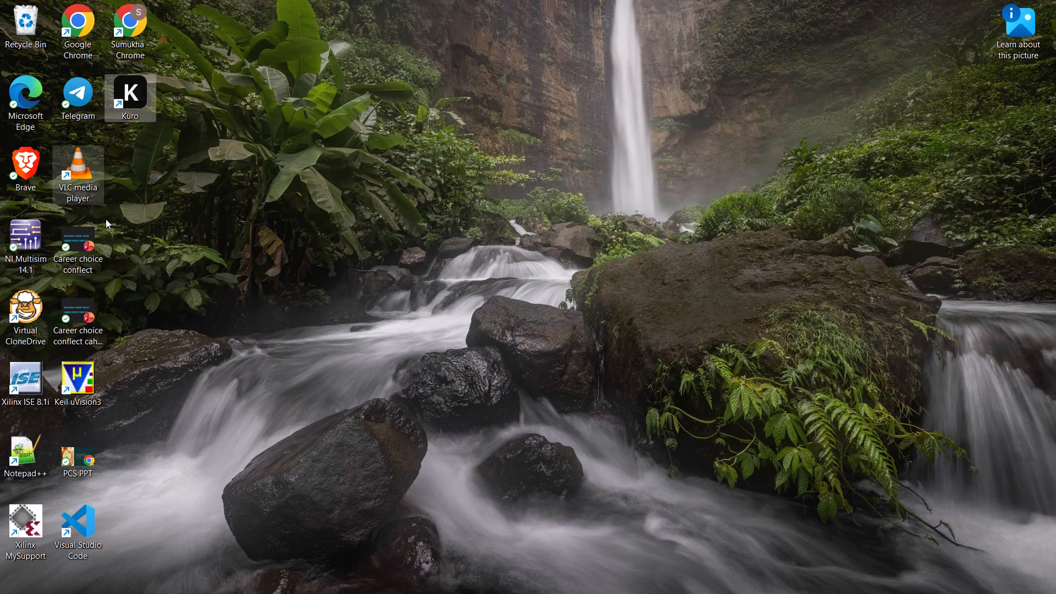
pyautogui.scroll(-3, 514, 429)
pyautogui.scroll(2, 333, 295)
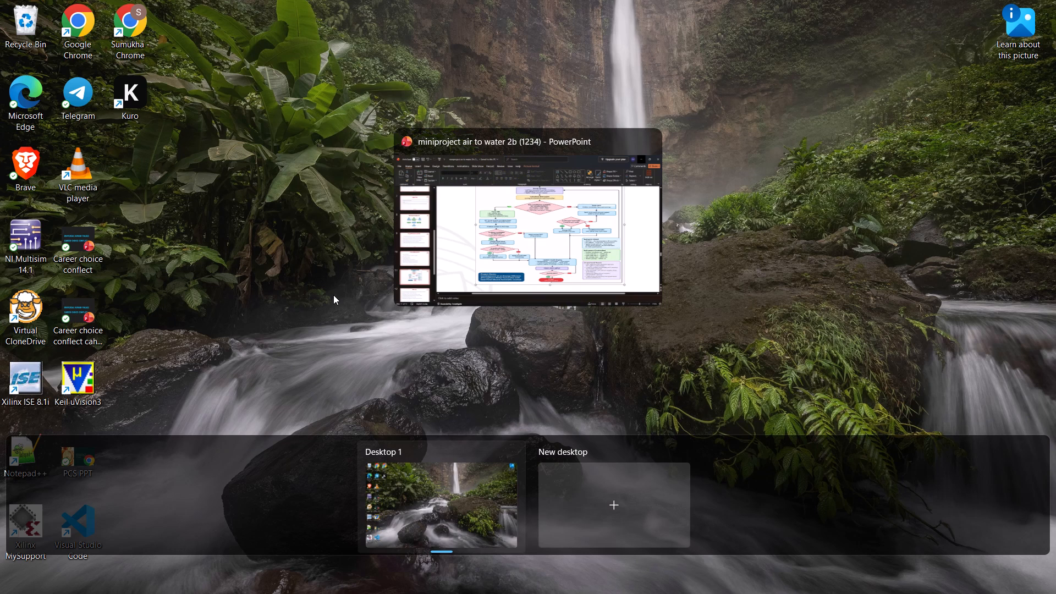
pyautogui.scroll(1, 333, 295)
pyautogui.click(584, 243)
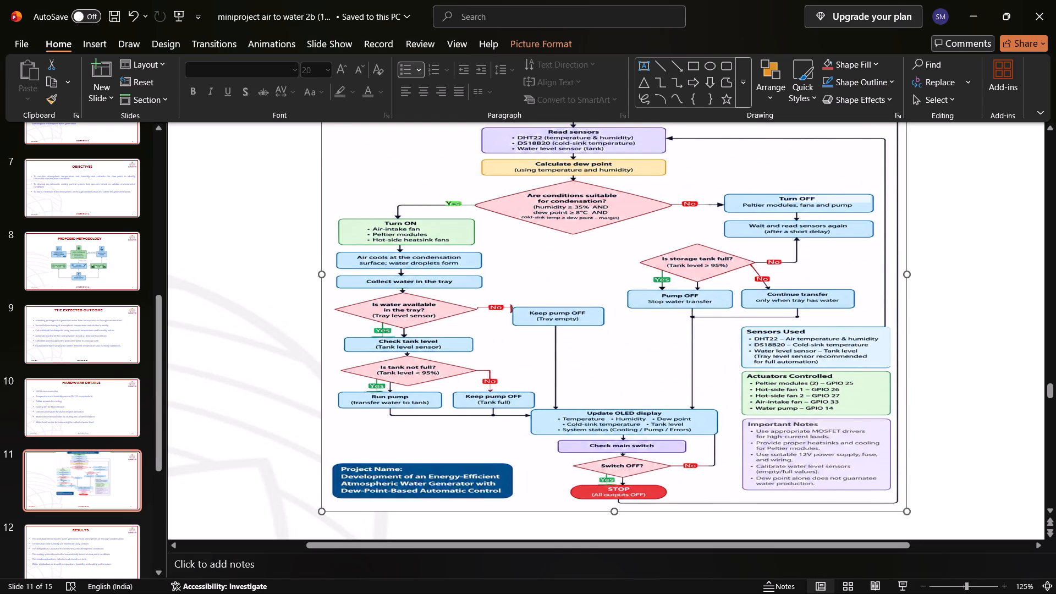
pyautogui.scroll(-4, 116, 461)
pyautogui.click(107, 453)
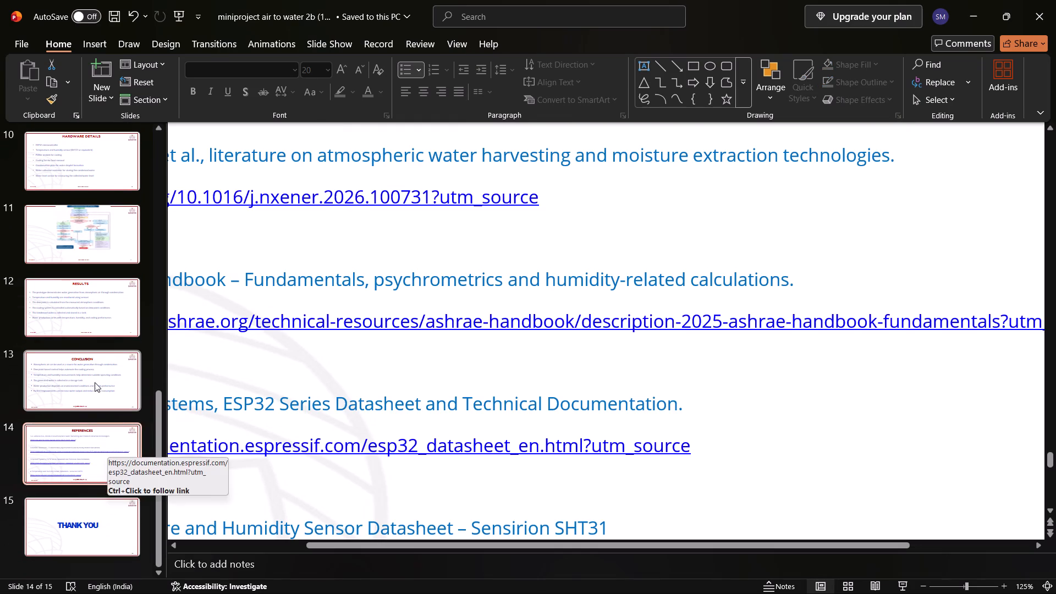
pyautogui.click(94, 384)
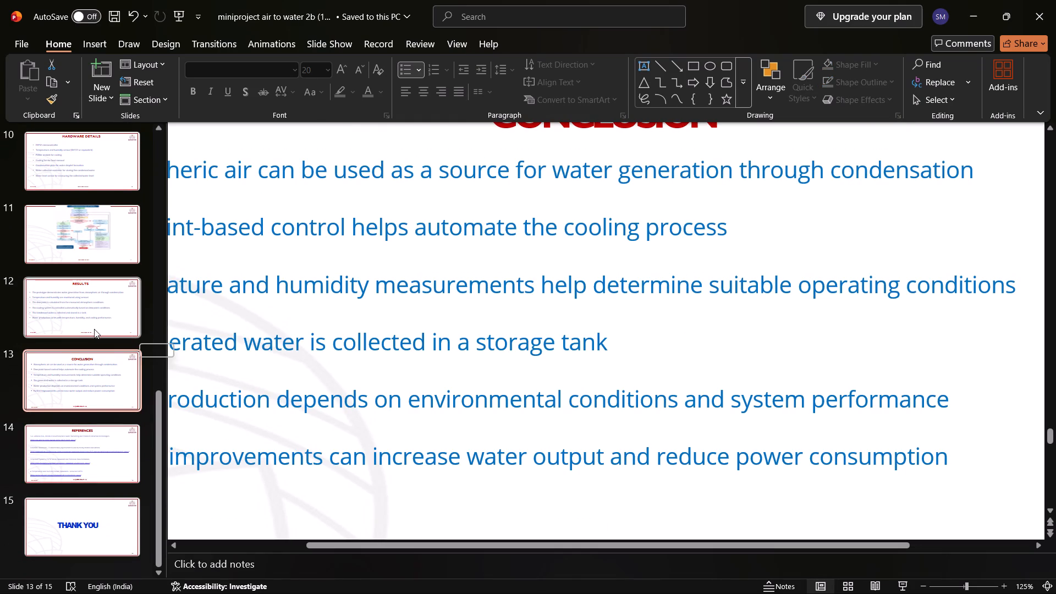
pyautogui.click(92, 324)
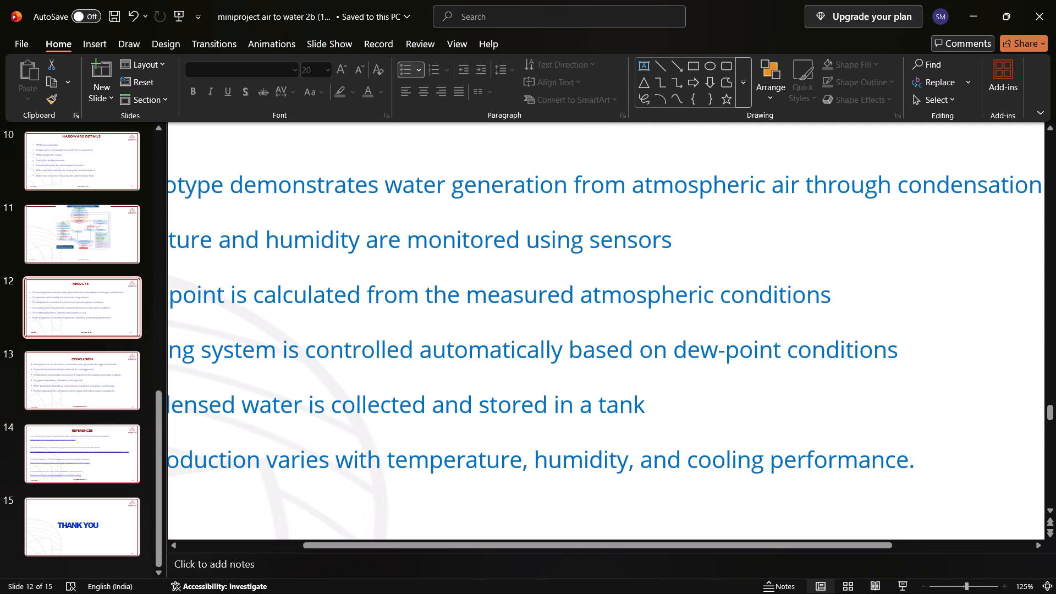
pyautogui.keyDown('ctrl'); pyautogui.scroll(-2, 271, 326); pyautogui.keyUp('ctrl')
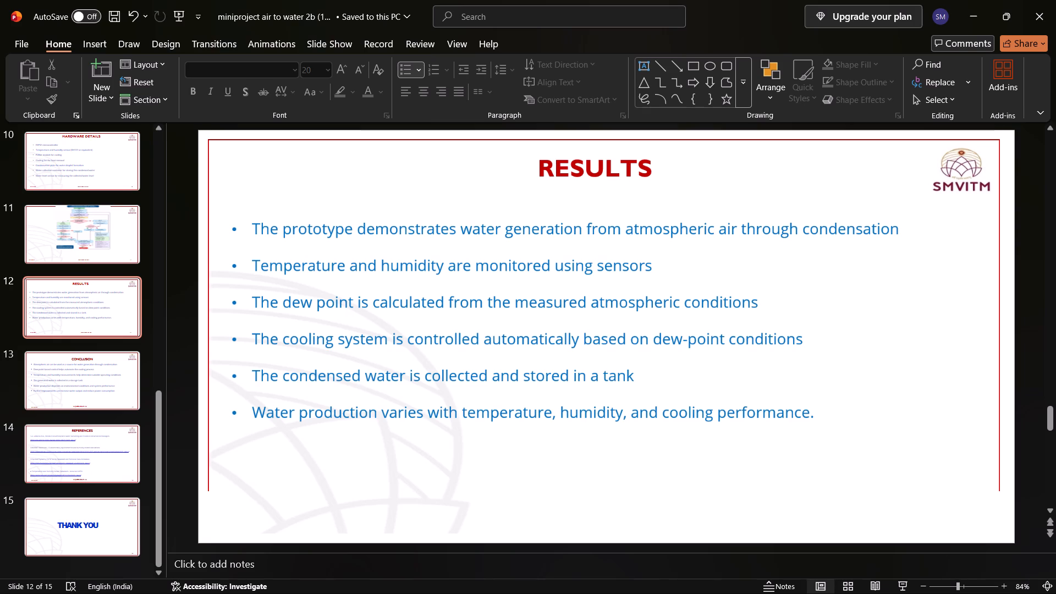
# Delete all the bullet text from the body text box of the Results slide, keeping the title.
pyautogui.moveTo(835, 421); pyautogui.dragTo(746, 401)
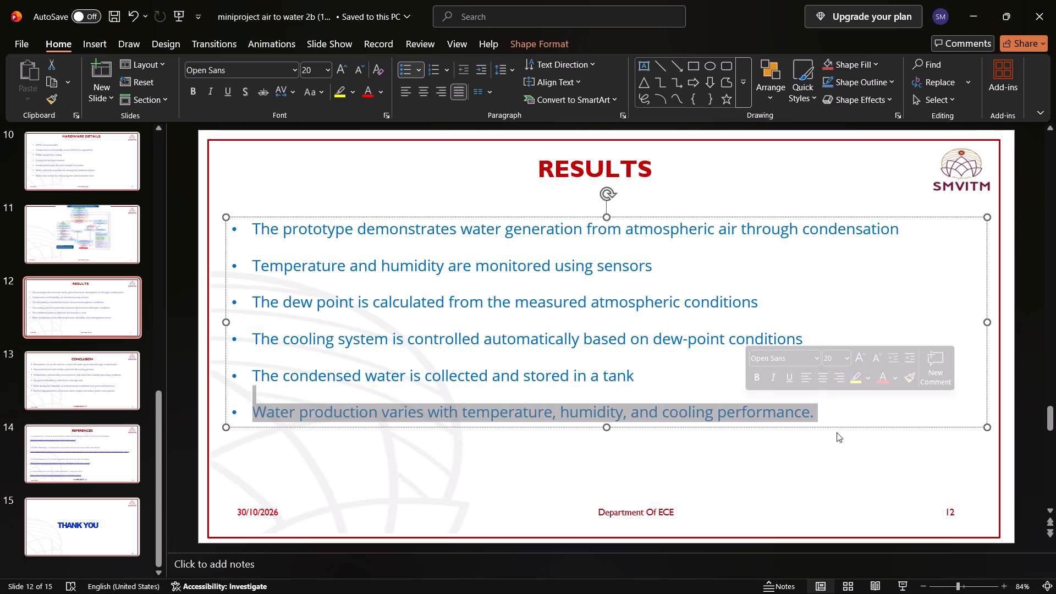
pyautogui.hotkey('ctrl', 'BackSpace')
pyautogui.press('BackSpace')
pyautogui.press('BackSpace')
pyautogui.press('BackSpace')
pyautogui.press('BackSpace')
pyautogui.press('BackSpace')
pyautogui.press('BackSpace')
pyautogui.press('BackSpace')
pyautogui.press('BackSpace')
pyautogui.press('BackSpace')
pyautogui.press('BackSpace')
pyautogui.press('BackSpace')
pyautogui.press('BackSpace')
pyautogui.press('BackSpace')
pyautogui.press('BackSpace')
pyautogui.press('BackSpace')
pyautogui.press('BackSpace')
pyautogui.press('BackSpace')
pyautogui.press('BackSpace')
pyautogui.press('BackSpace')
pyautogui.press('BackSpace')
pyautogui.press('BackSpace')
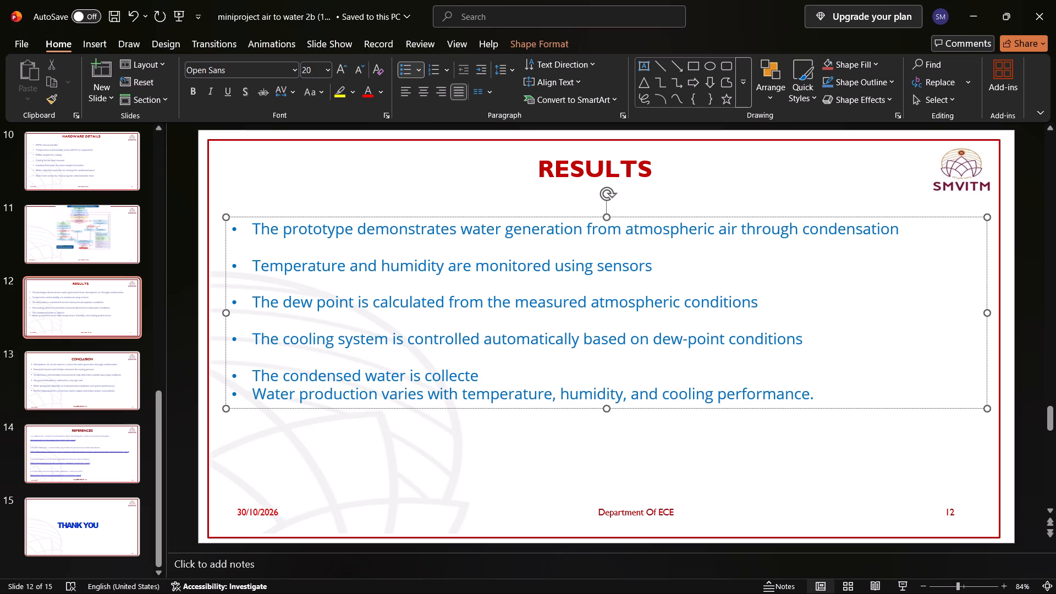
pyautogui.hotkey('ctrl', 'a')
pyautogui.press('BackSpace')
pyautogui.press('BackSpace')
pyautogui.press('BackSpace')
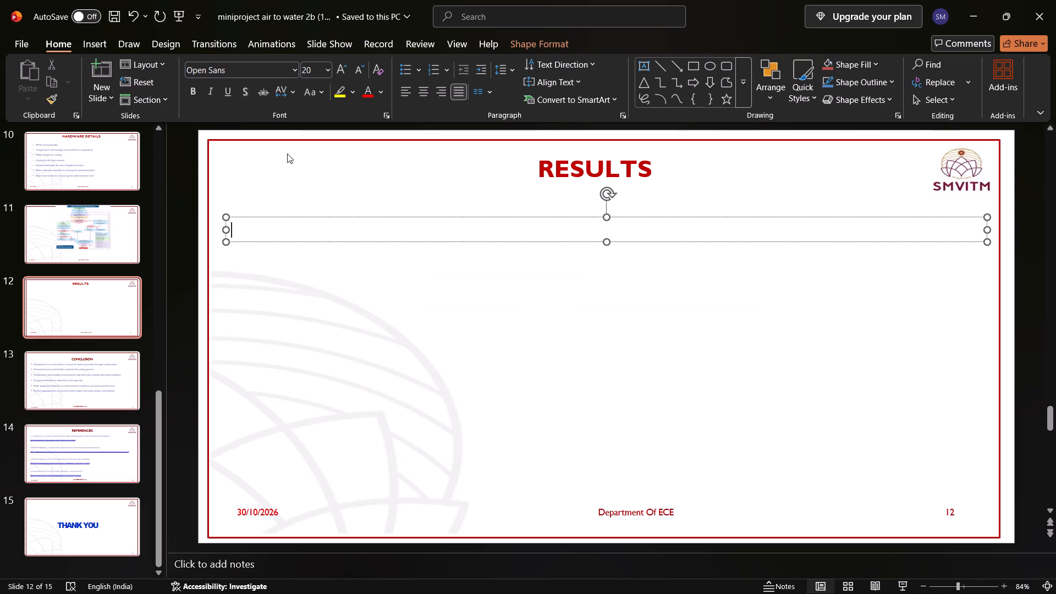
# Start inserting a picture from this device on the Results slide and browse drive D for the result photo.
pyautogui.click(100, 44)
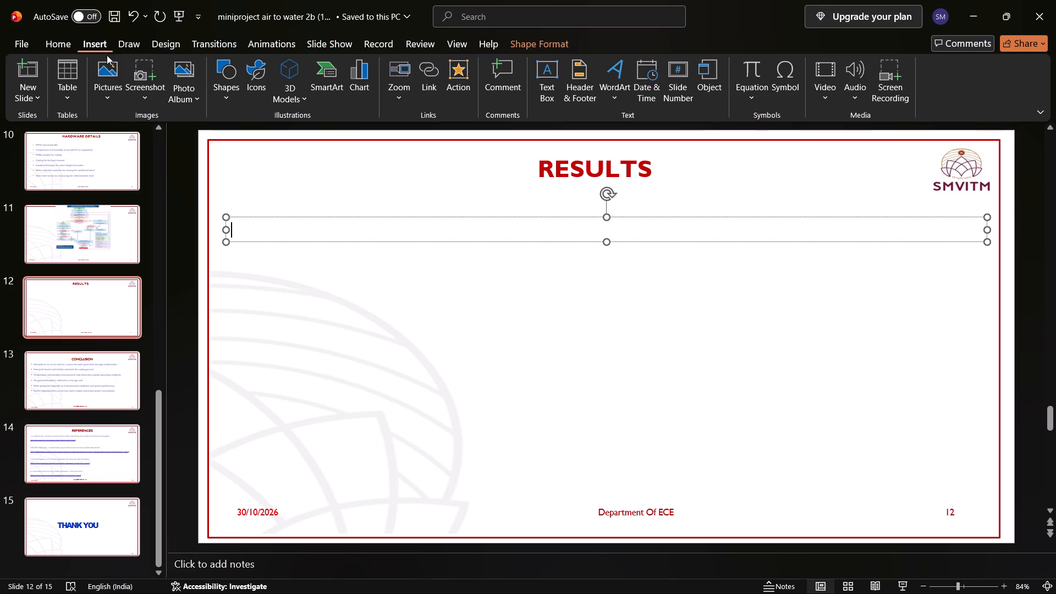
pyautogui.click(109, 71)
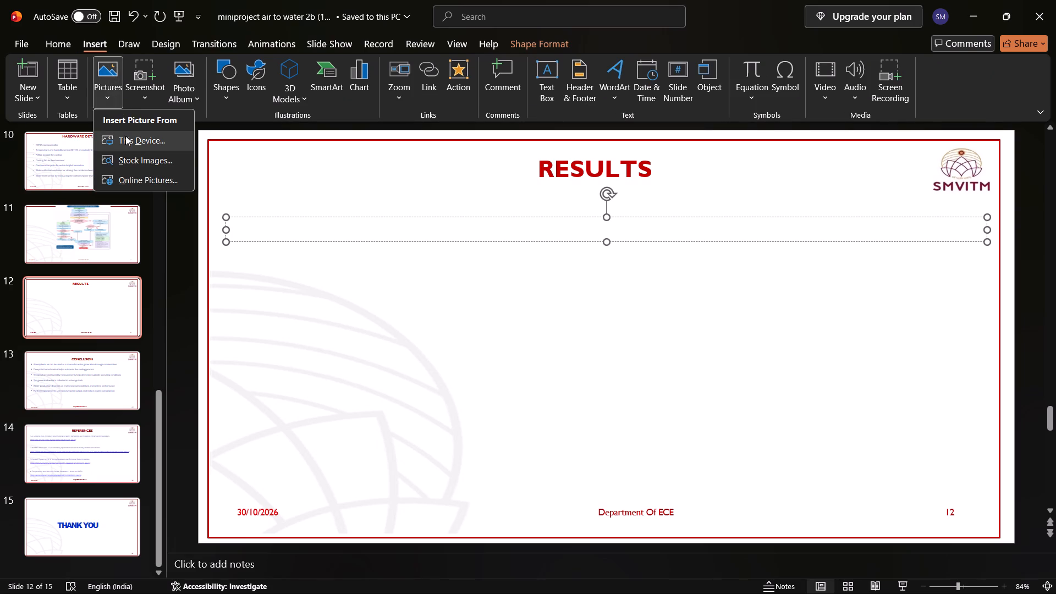
pyautogui.click(125, 136)
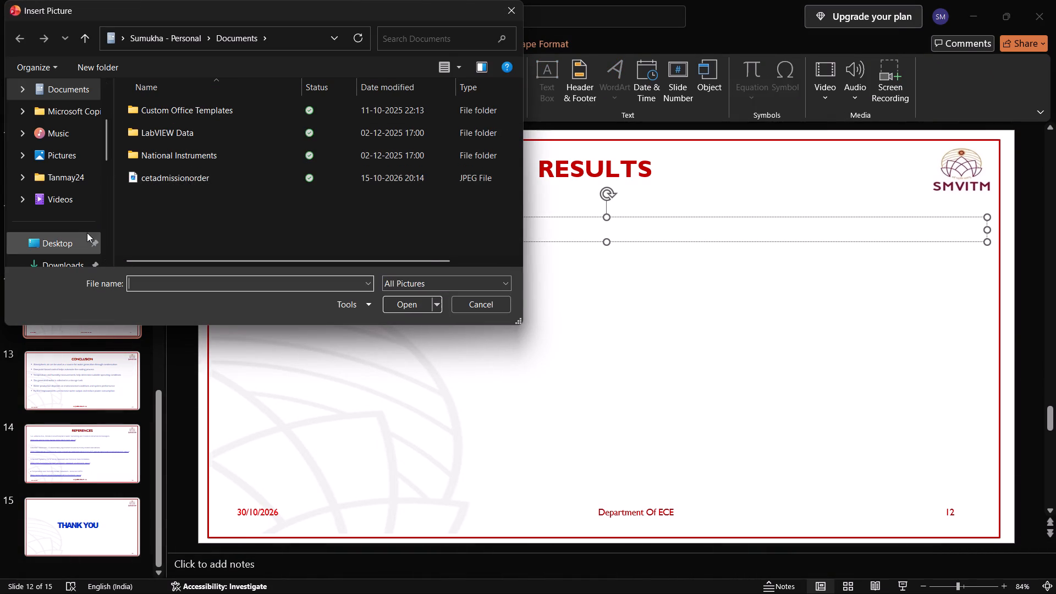
pyautogui.scroll(-1, 82, 194)
pyautogui.doubleClick(76, 205)
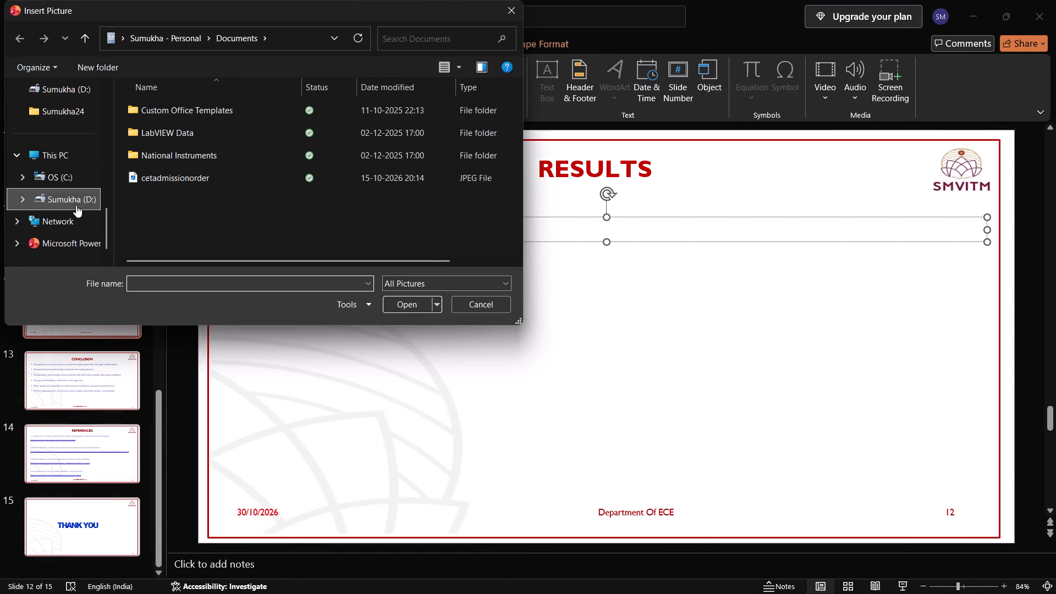
pyautogui.scroll(-1, 250, 174)
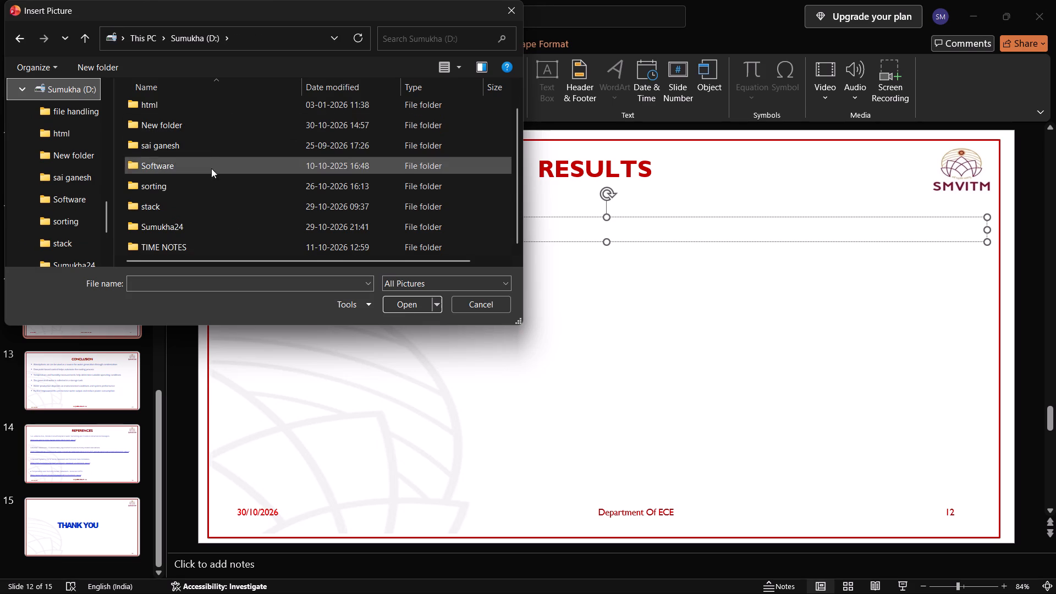
pyautogui.scroll(-1, 65, 218)
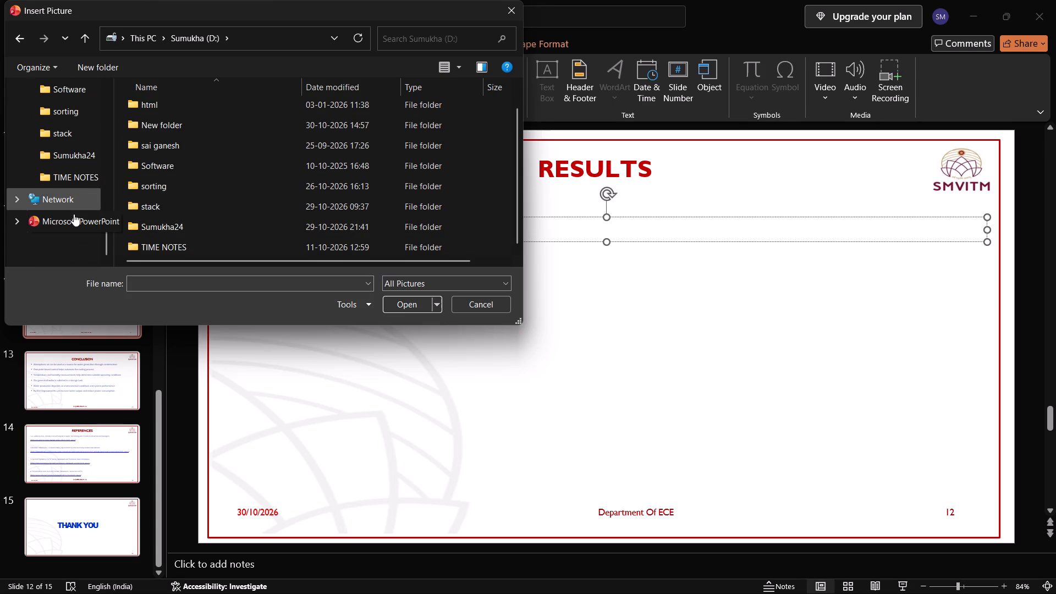
pyautogui.scroll(1, 76, 137)
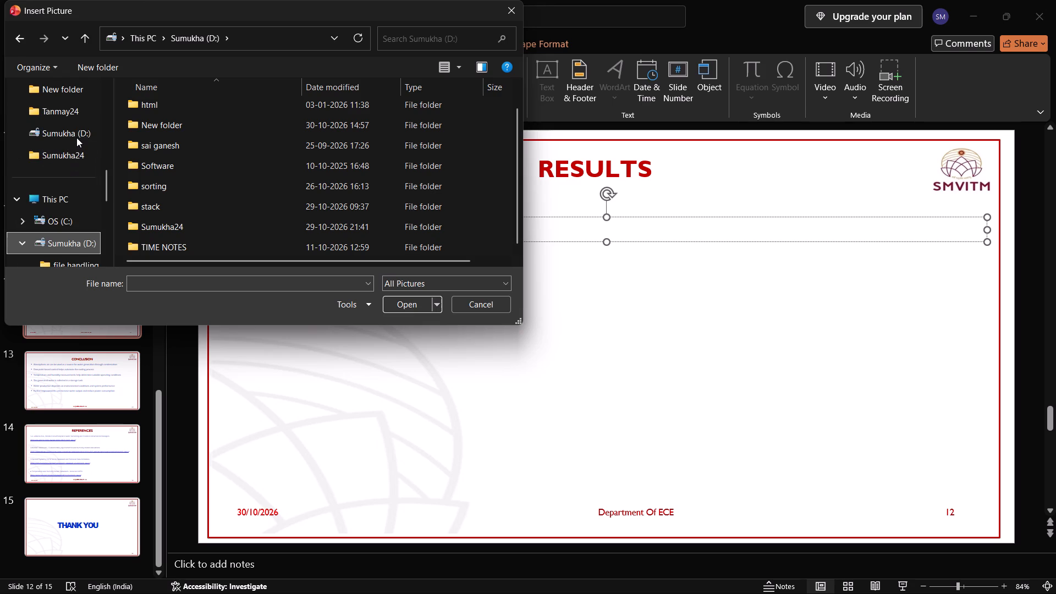
# Look for the result photo on drive C and in the Screenshots and Camera Roll folders under Pictures.
pyautogui.doubleClick(68, 212)
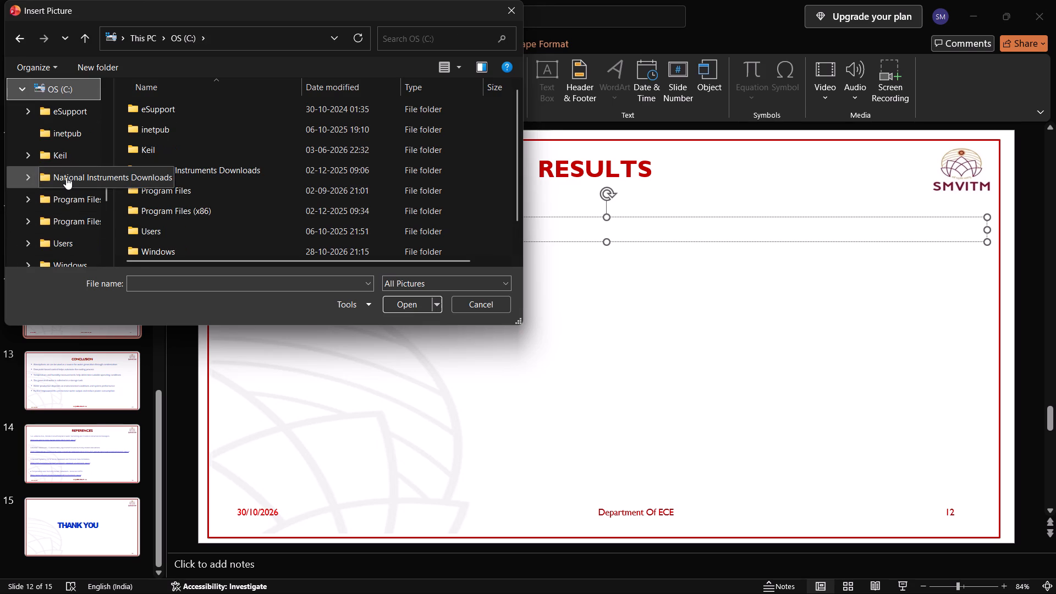
pyautogui.scroll(-2, 196, 217)
pyautogui.scroll(4, 196, 217)
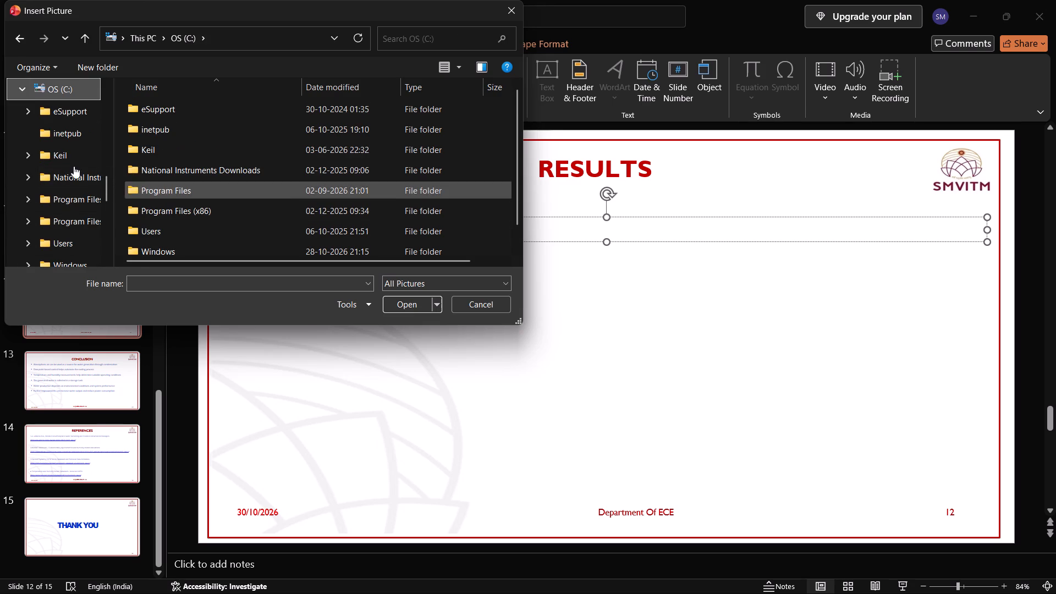
pyautogui.scroll(3, 53, 155)
pyautogui.scroll(-1, 60, 200)
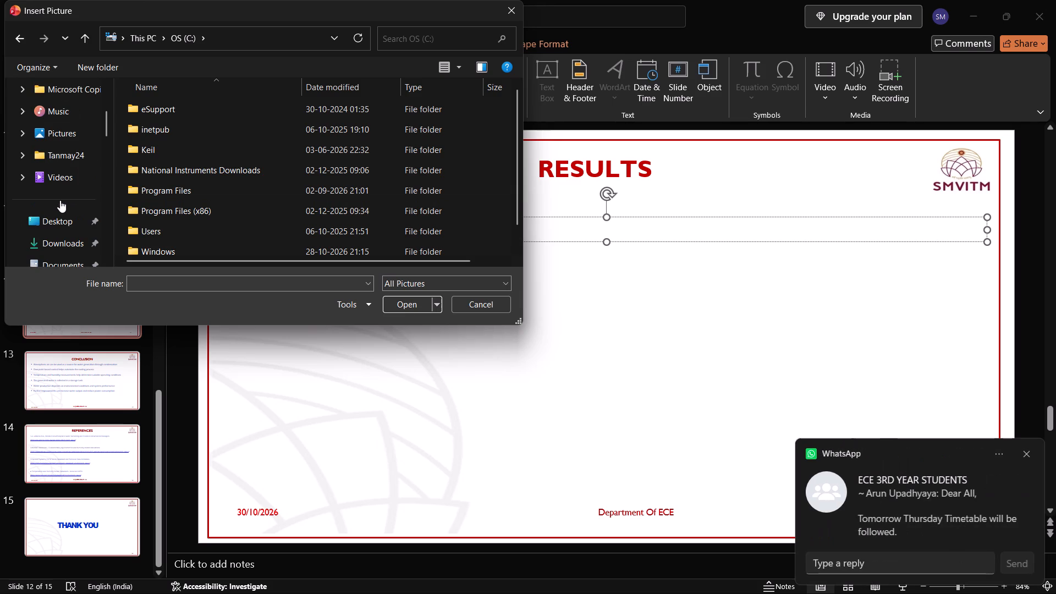
pyautogui.scroll(-1, 60, 200)
pyautogui.click(54, 135)
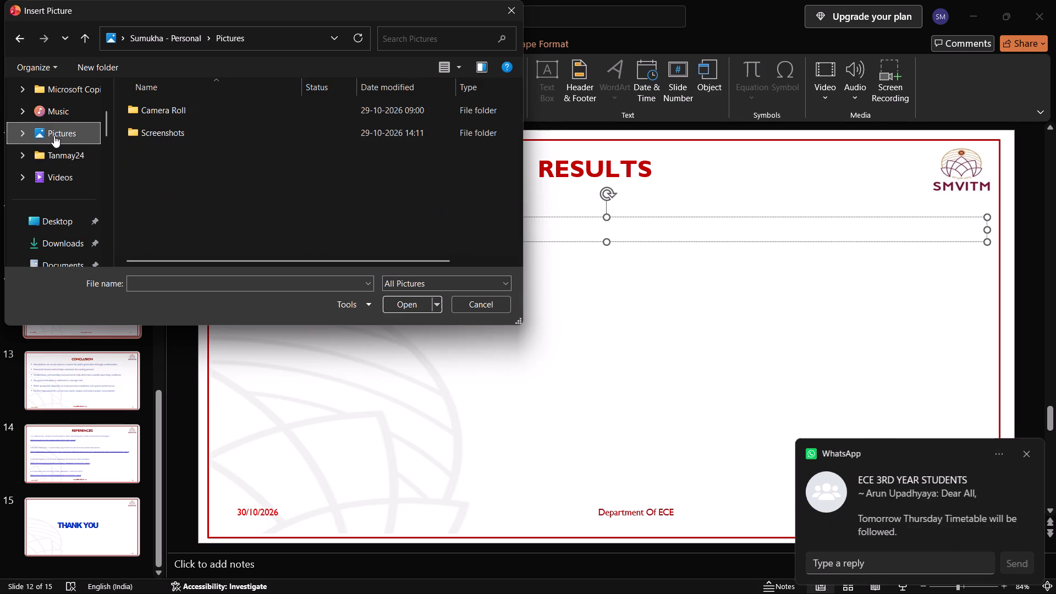
pyautogui.doubleClick(135, 134)
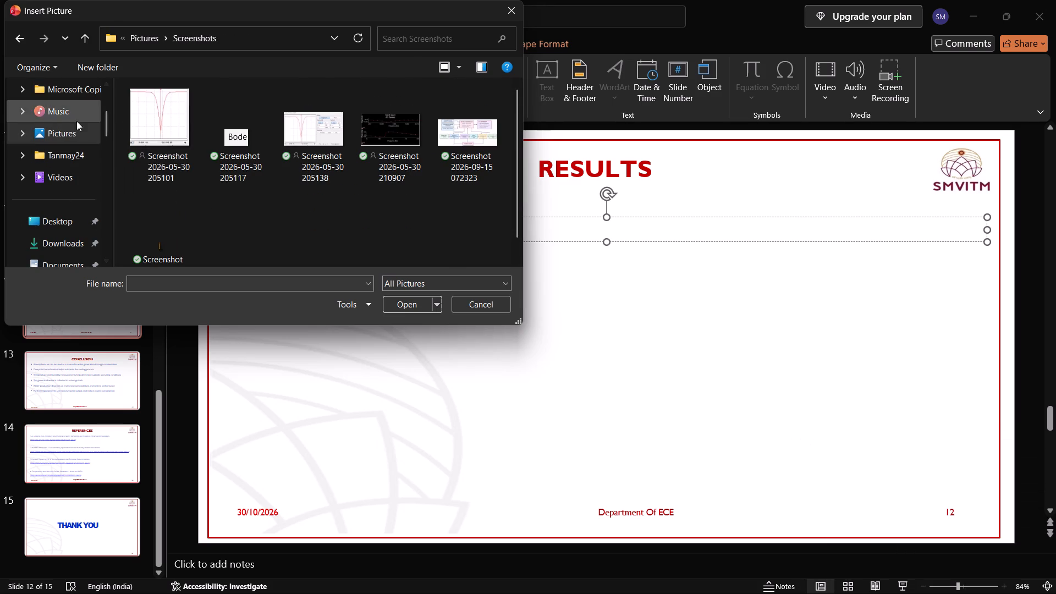
pyautogui.doubleClick(70, 135)
pyautogui.doubleClick(191, 113)
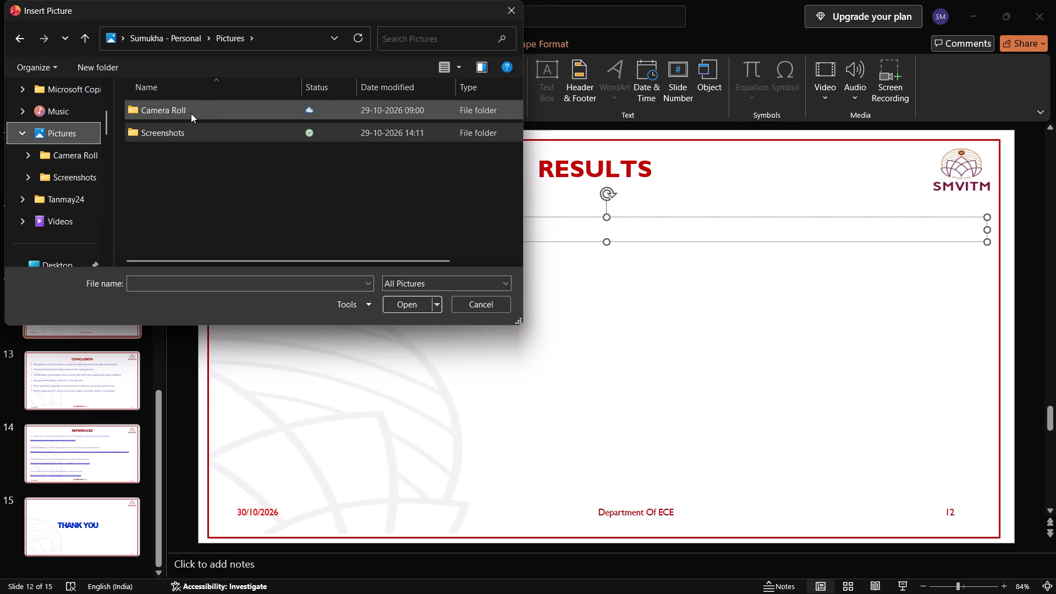
pyautogui.scroll(1, 62, 150)
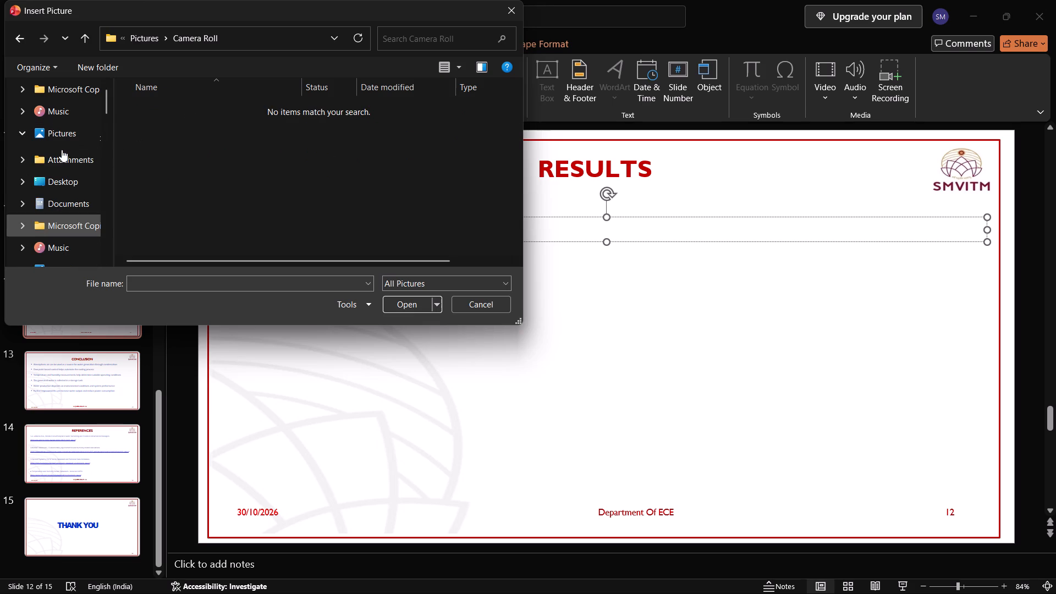
pyautogui.scroll(-1, 58, 182)
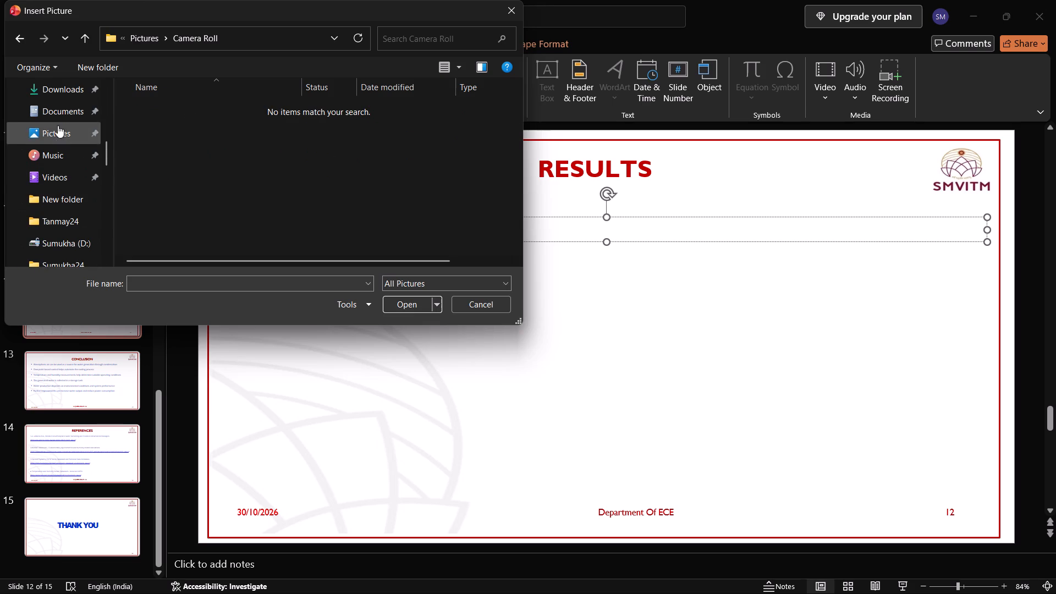
# Look through the Downloads folder for the result photo, search it for res, and clear the search.
pyautogui.doubleClick(59, 91)
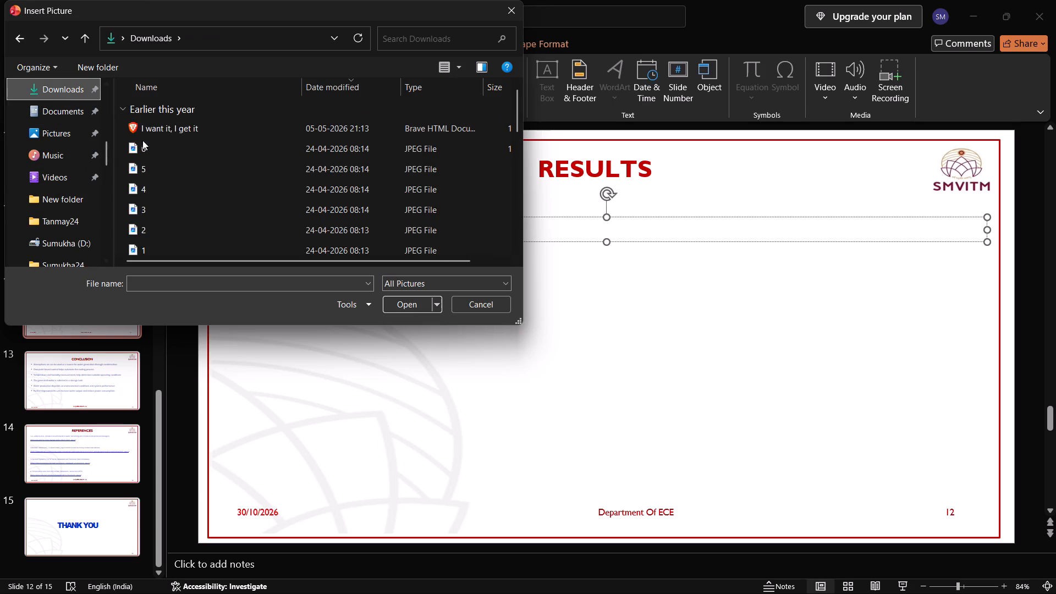
pyautogui.scroll(-4, 151, 147)
pyautogui.hscroll(1, 151, 147)
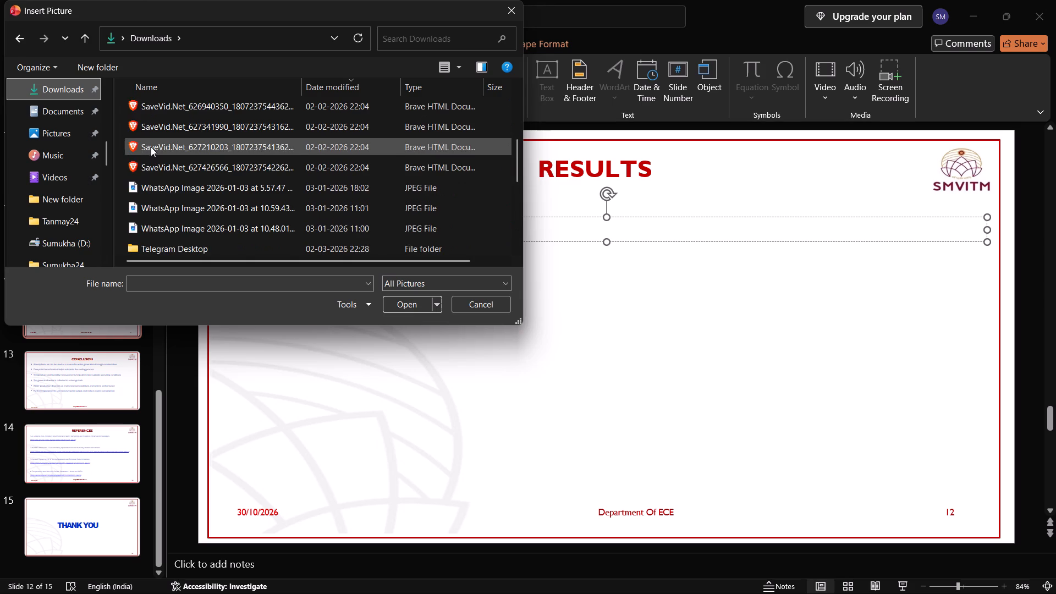
pyautogui.hscroll(1, 151, 147)
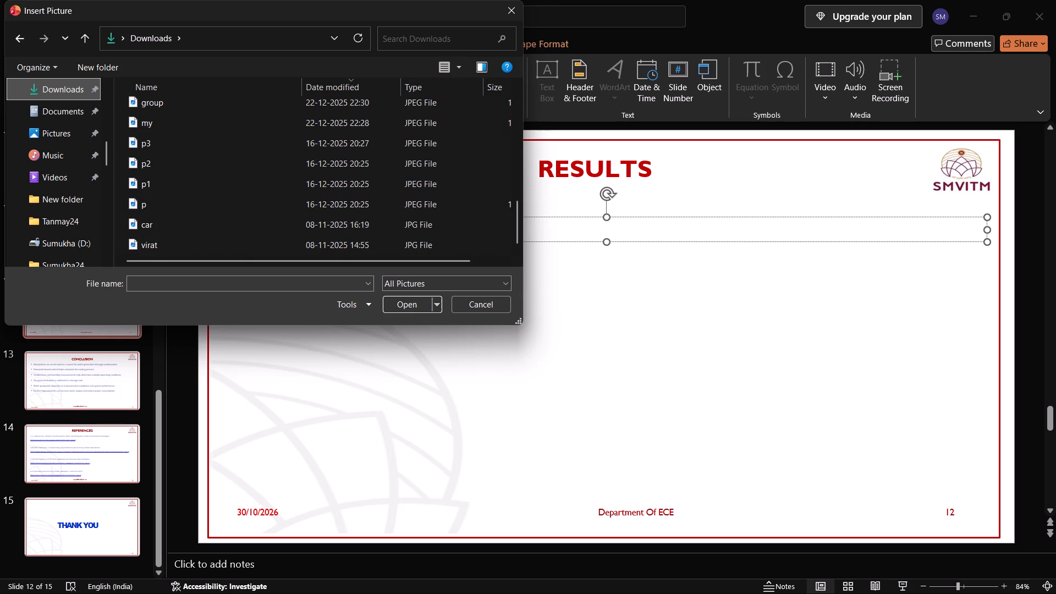
pyautogui.click(446, 40)
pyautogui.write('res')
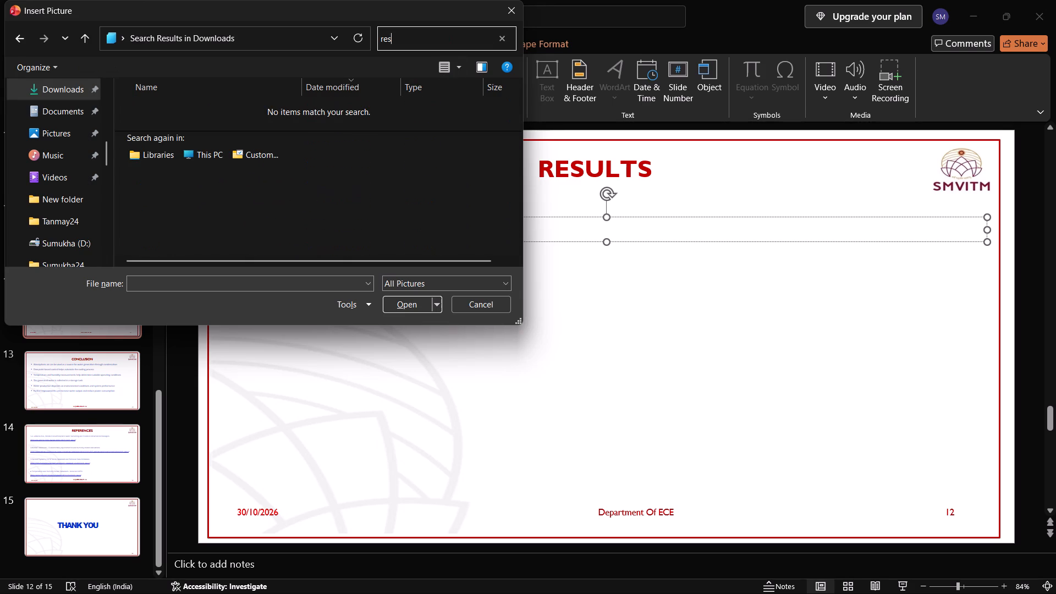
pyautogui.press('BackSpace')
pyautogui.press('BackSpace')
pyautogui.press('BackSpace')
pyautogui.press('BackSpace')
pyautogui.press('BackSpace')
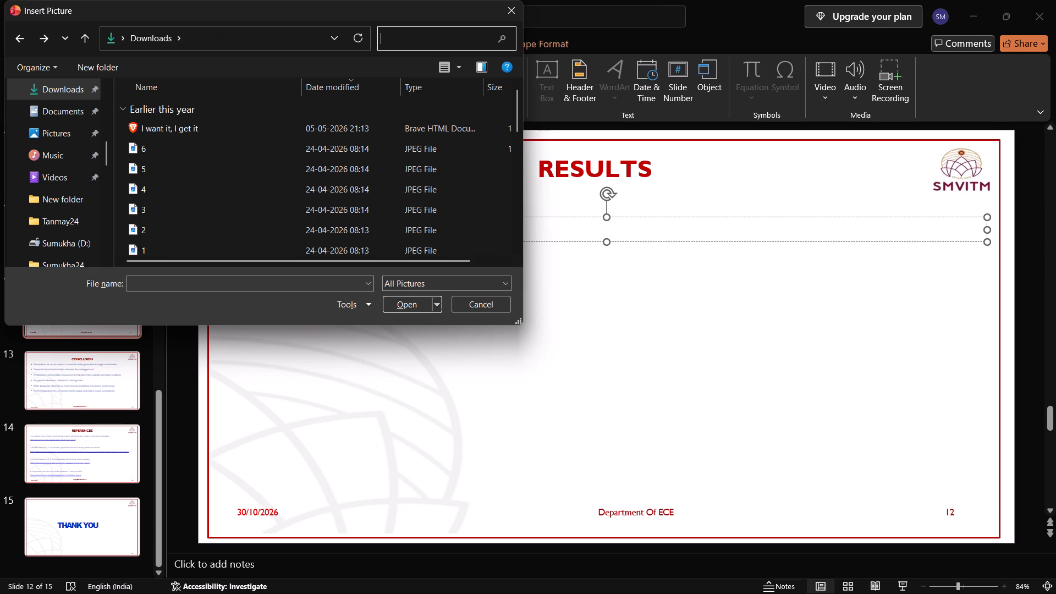
# Cancel inserting a picture on the Results slide and minimize the presentation window to show the desktop.
pyautogui.click(512, 10)
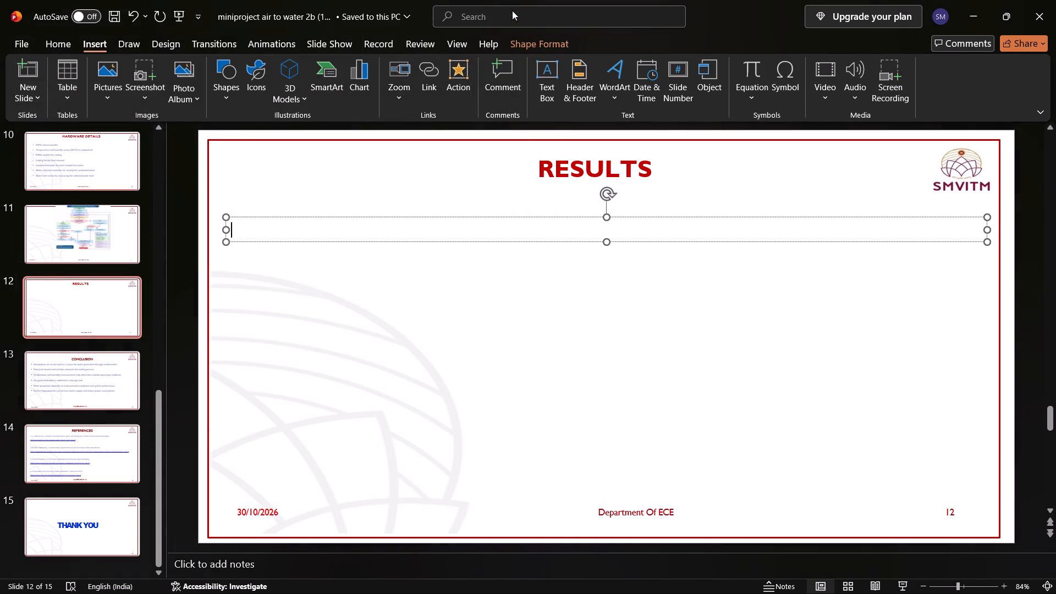
pyautogui.click(985, 14)
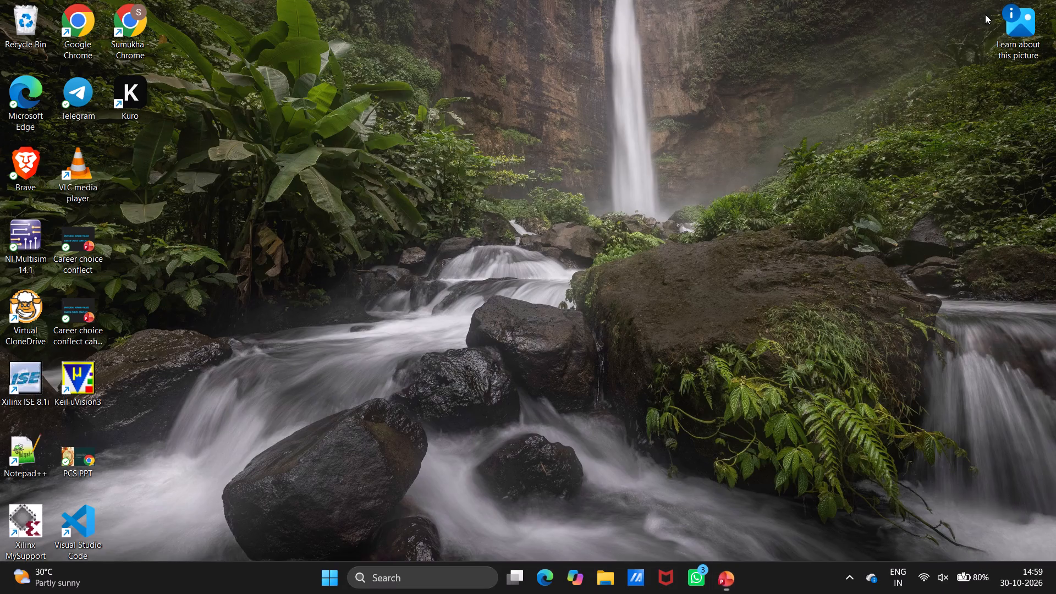
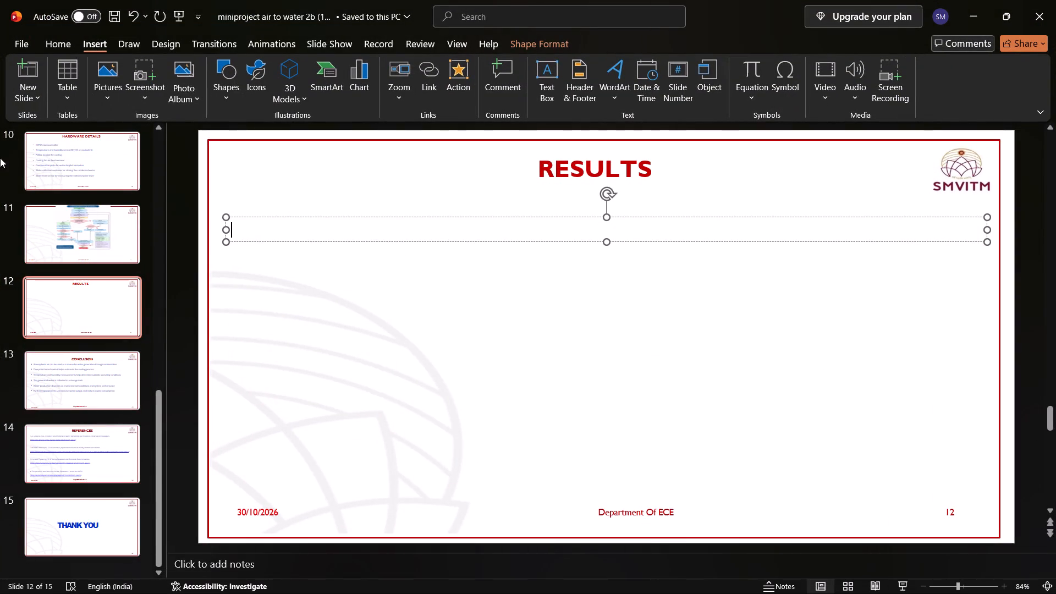
# Start inserting a picture from this device on the Results slide.
pyautogui.click(103, 95)
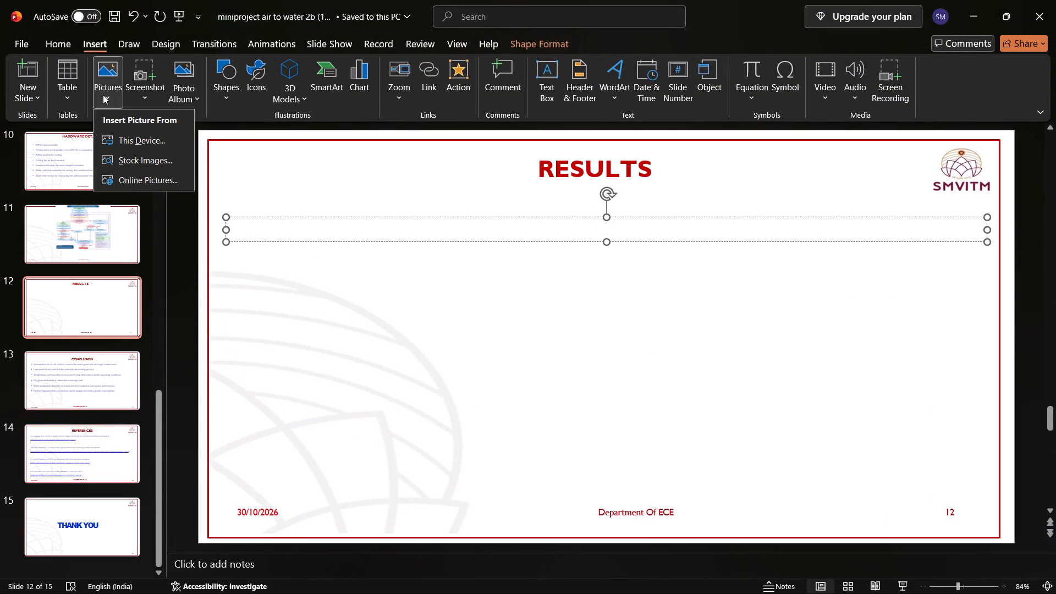
pyautogui.click(124, 137)
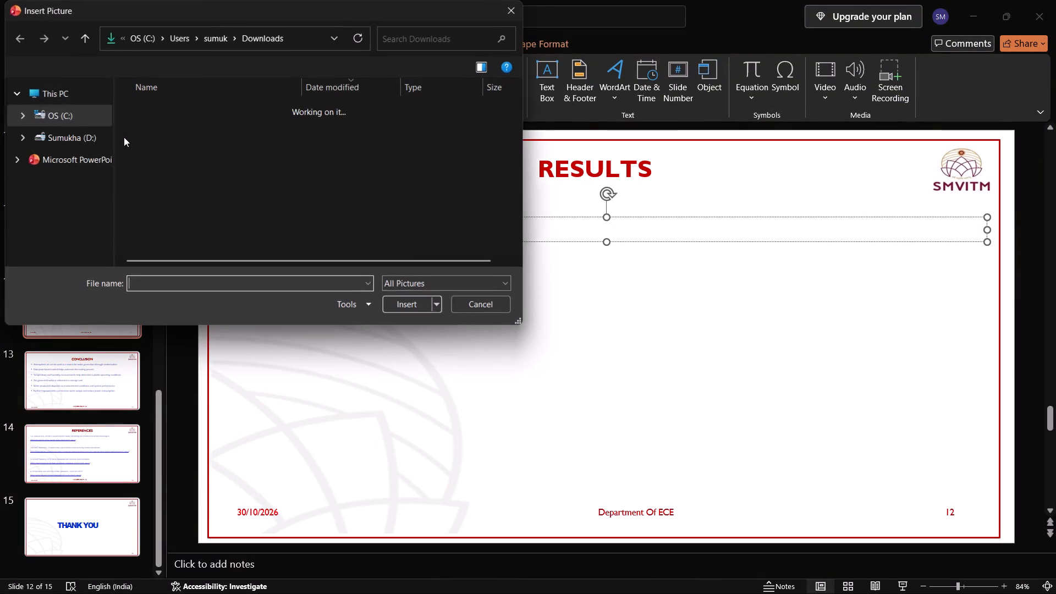
# Insert the result picture from New folder on drive D into the Results slide.
pyautogui.click(85, 242)
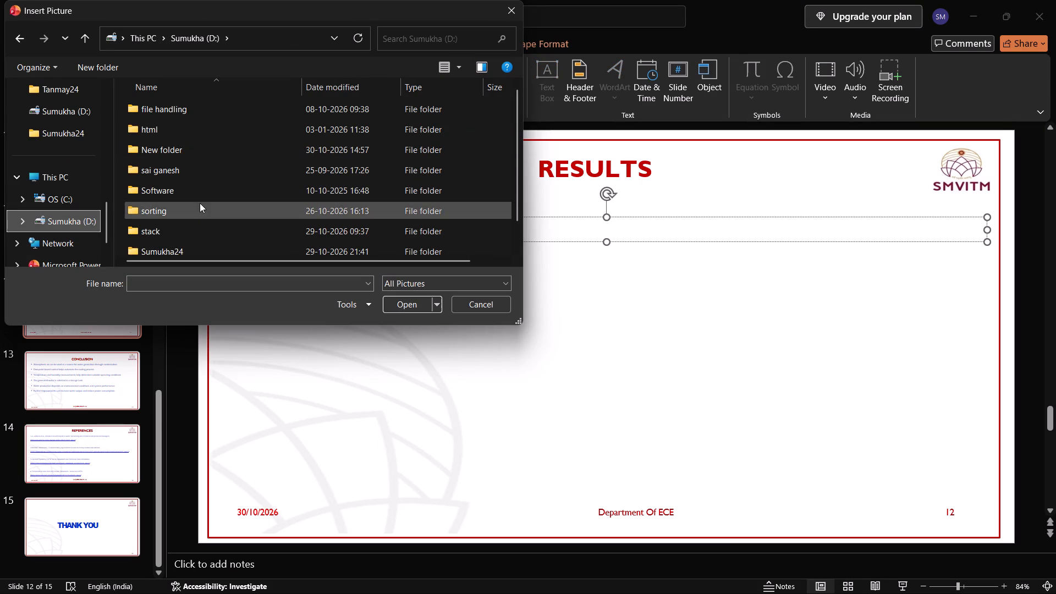
pyautogui.doubleClick(193, 150)
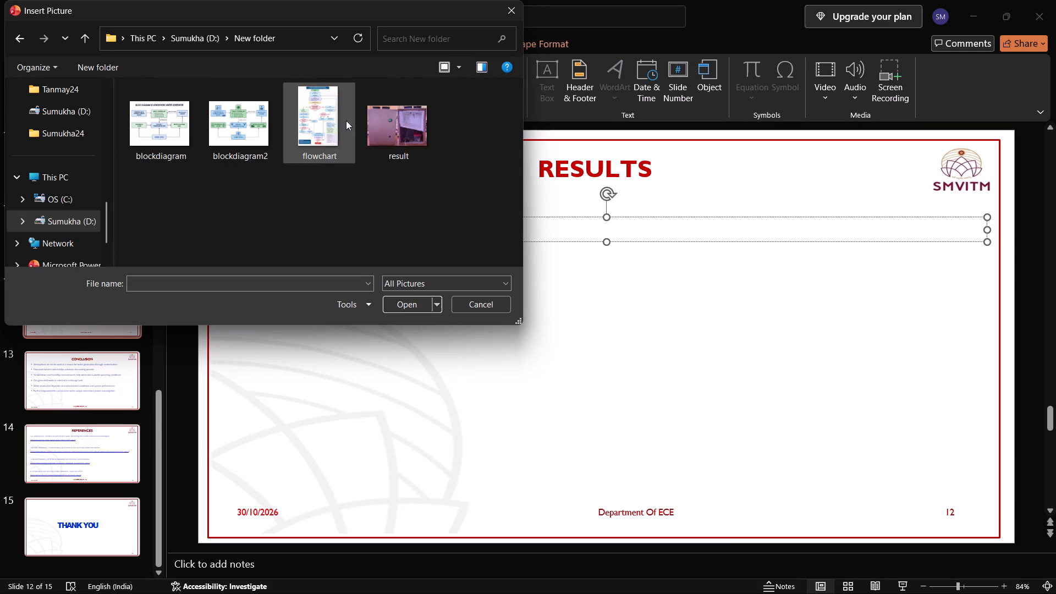
pyautogui.doubleClick(380, 117)
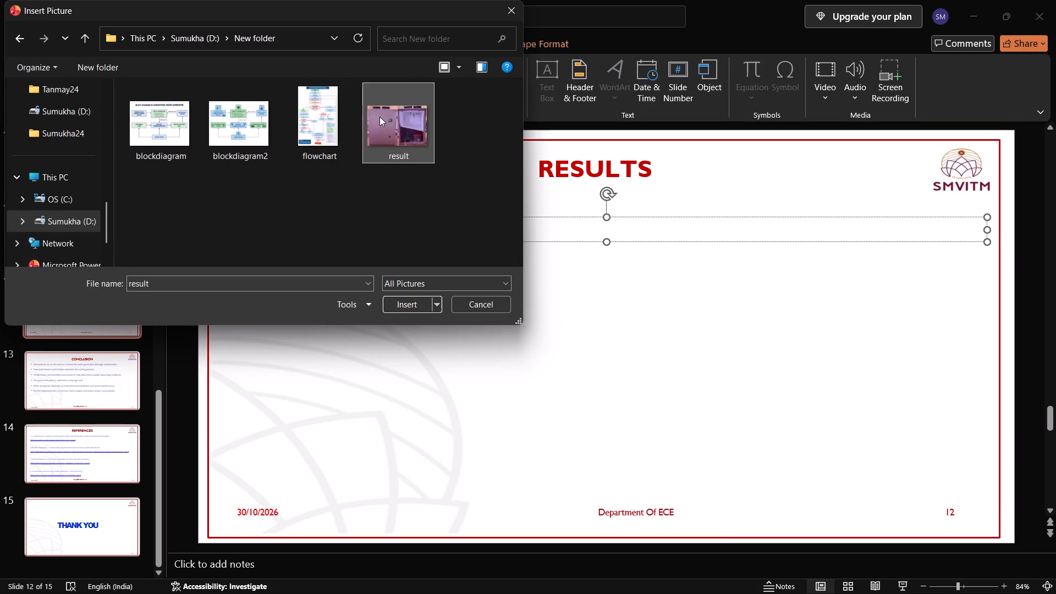
# Shrink the prototype photo to about 13.34 cm high by 19.69 cm wide and centre it between the RESULTS title and the footer.
pyautogui.keyDown('ctrl'); pyautogui.scroll(-3, 471, 217); pyautogui.keyUp('ctrl')
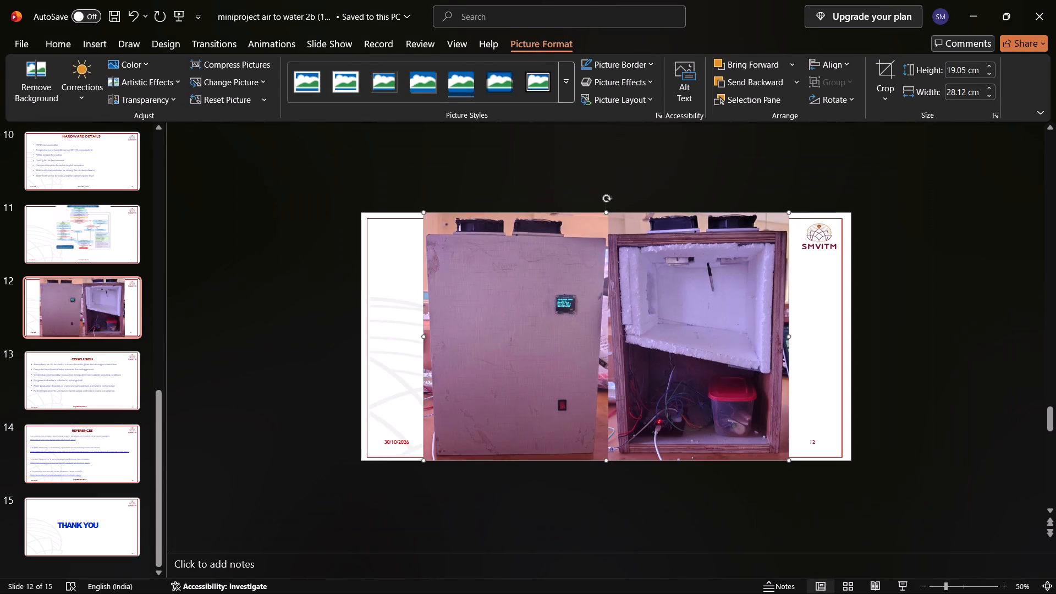
pyautogui.keyDown('ctrl'); pyautogui.scroll(-1, 471, 217); pyautogui.keyUp('ctrl')
pyautogui.keyDown('ctrl'); pyautogui.scroll(4, 471, 217); pyautogui.keyUp('ctrl')
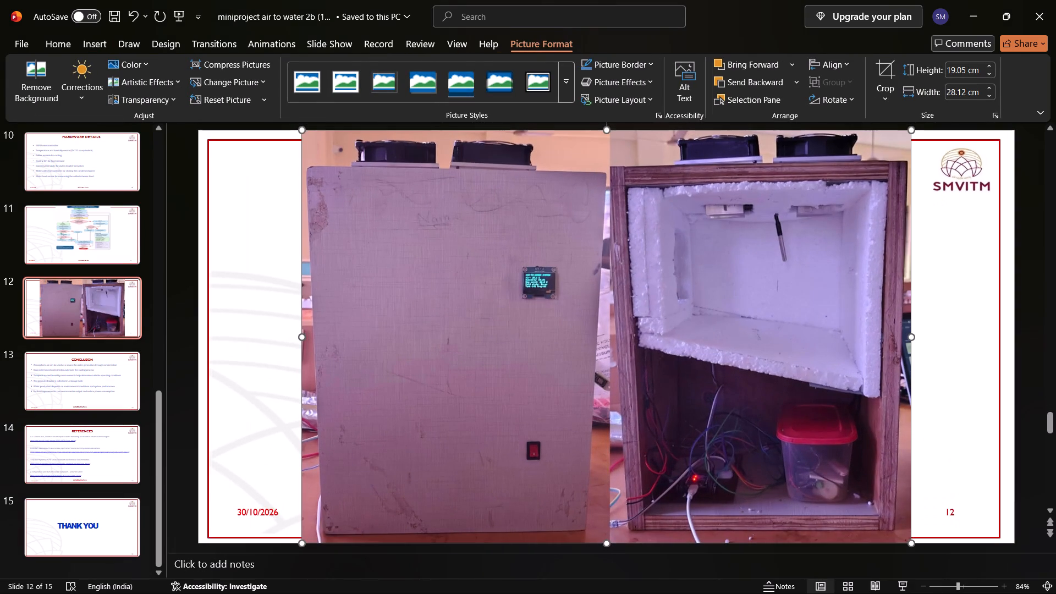
pyautogui.moveTo(912, 542); pyautogui.dragTo(840, 493, button='right')
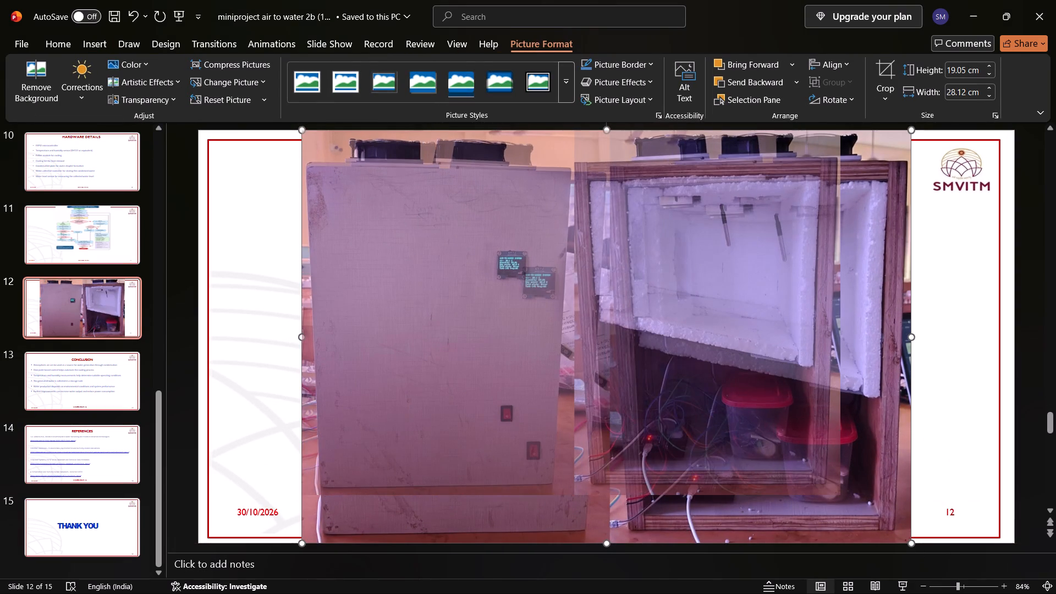
pyautogui.moveTo(840, 493); pyautogui.dragTo(823, 471, button='right')
pyautogui.moveTo(686, 365); pyautogui.dragTo(721, 397)
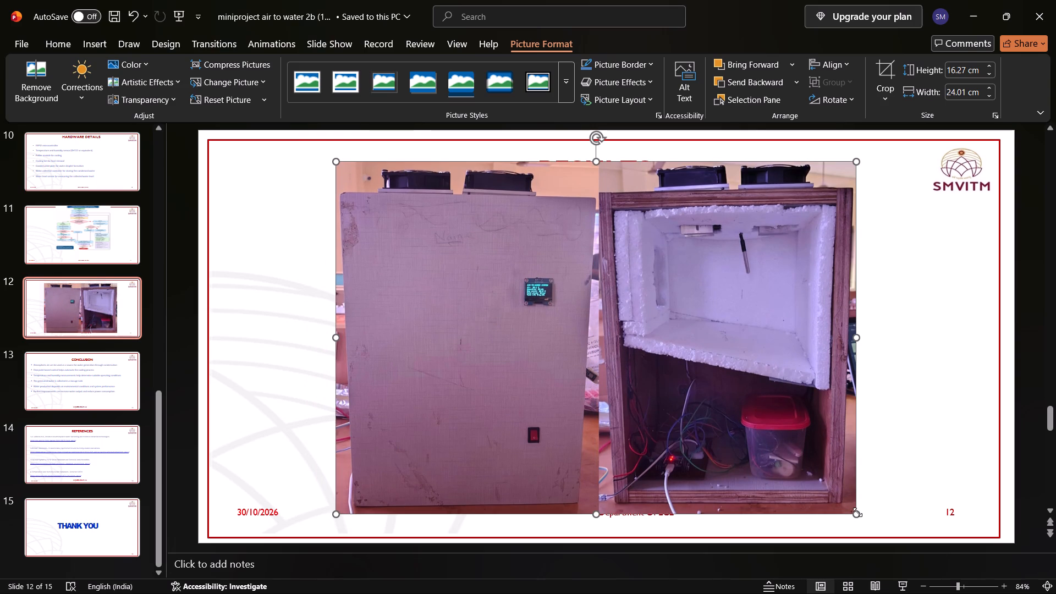
pyautogui.moveTo(857, 513); pyautogui.dragTo(764, 383)
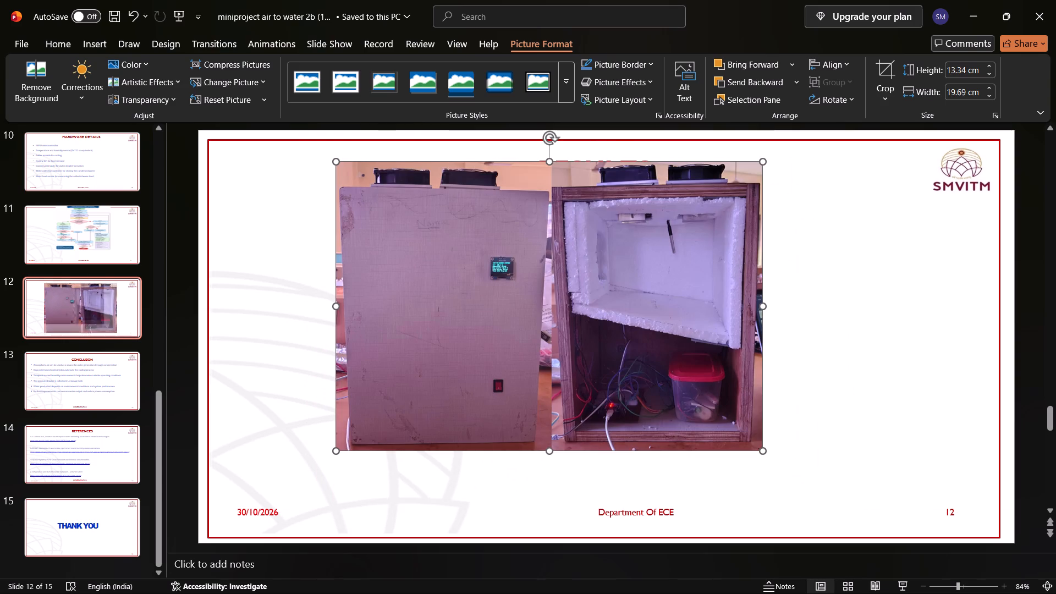
pyautogui.moveTo(603, 310); pyautogui.dragTo(648, 339)
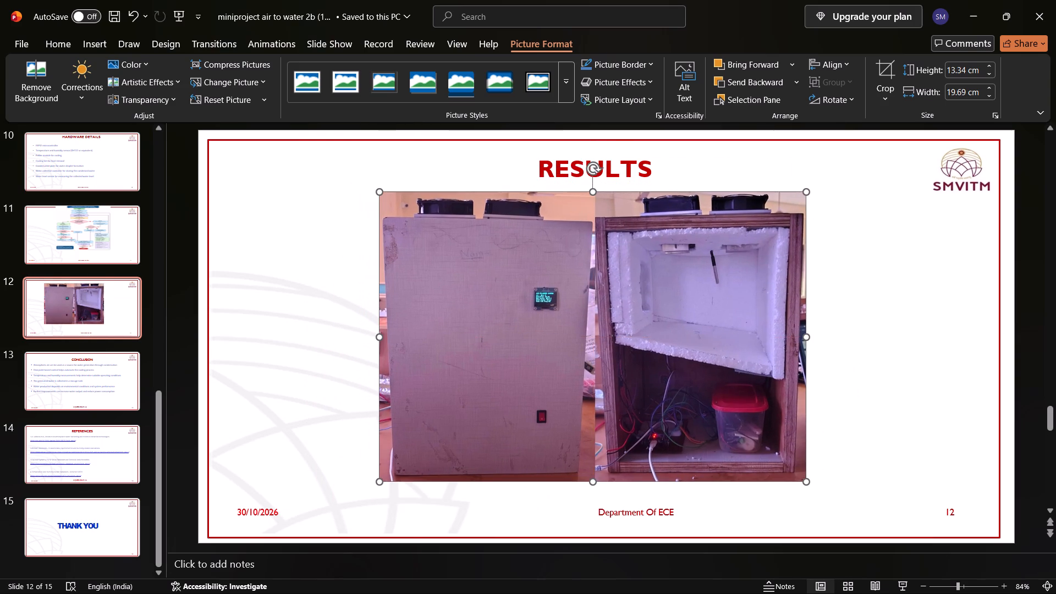
pyautogui.click(853, 334)
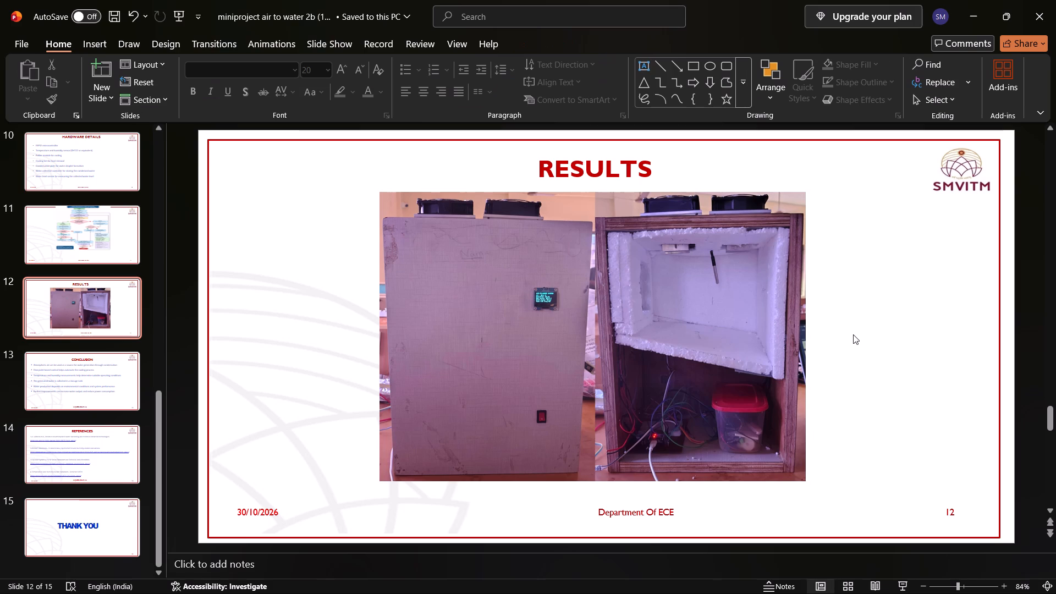
# Review the References, Conclusion, Results, flowchart and Objectives slides.
pyautogui.click(111, 452)
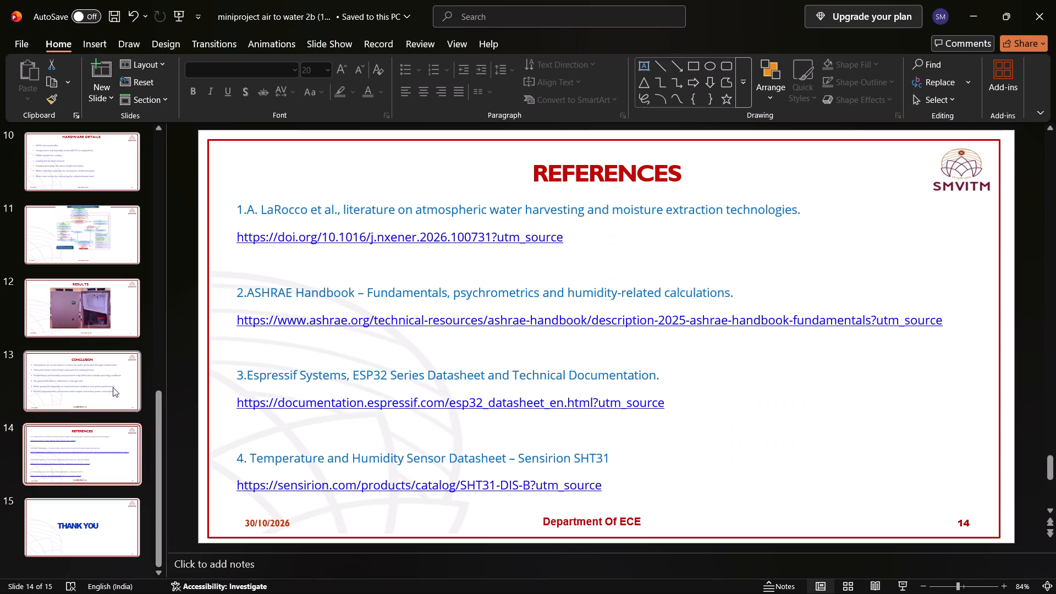
pyautogui.click(113, 387)
pyautogui.click(90, 294)
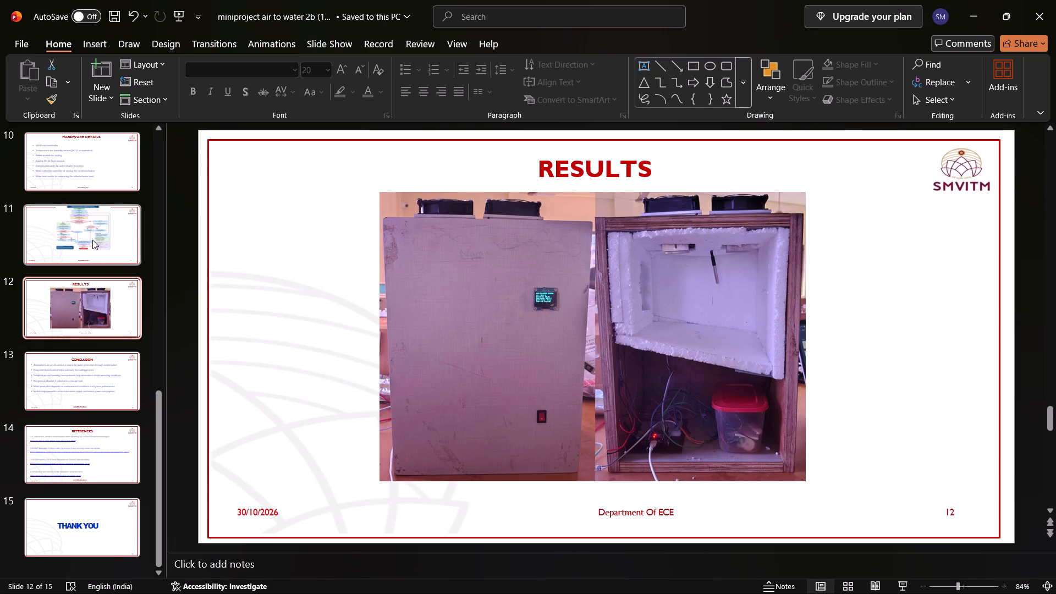
pyautogui.click(92, 240)
pyautogui.scroll(2, 92, 240)
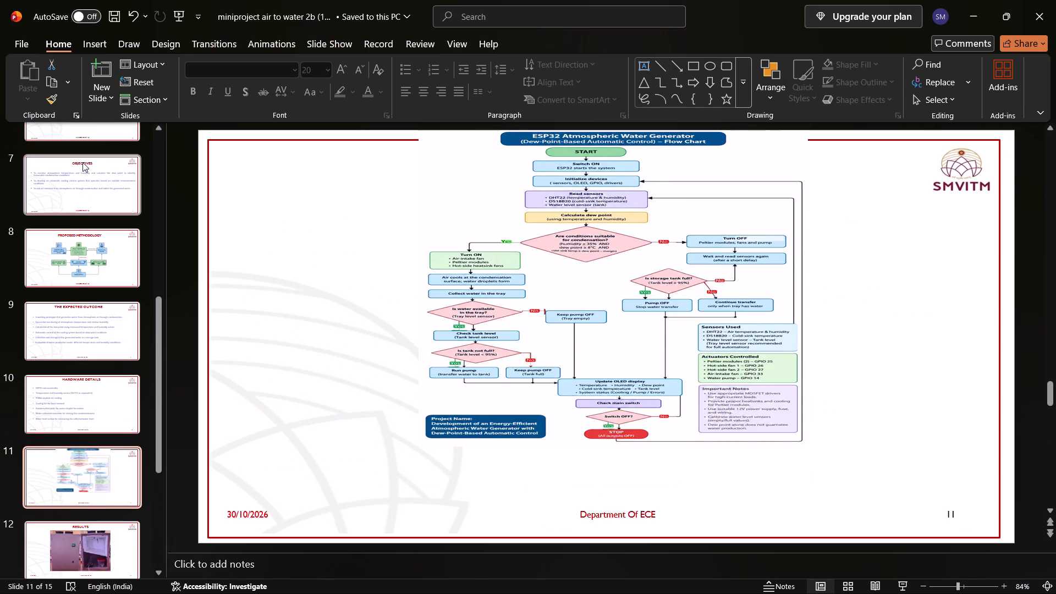
pyautogui.click(82, 162)
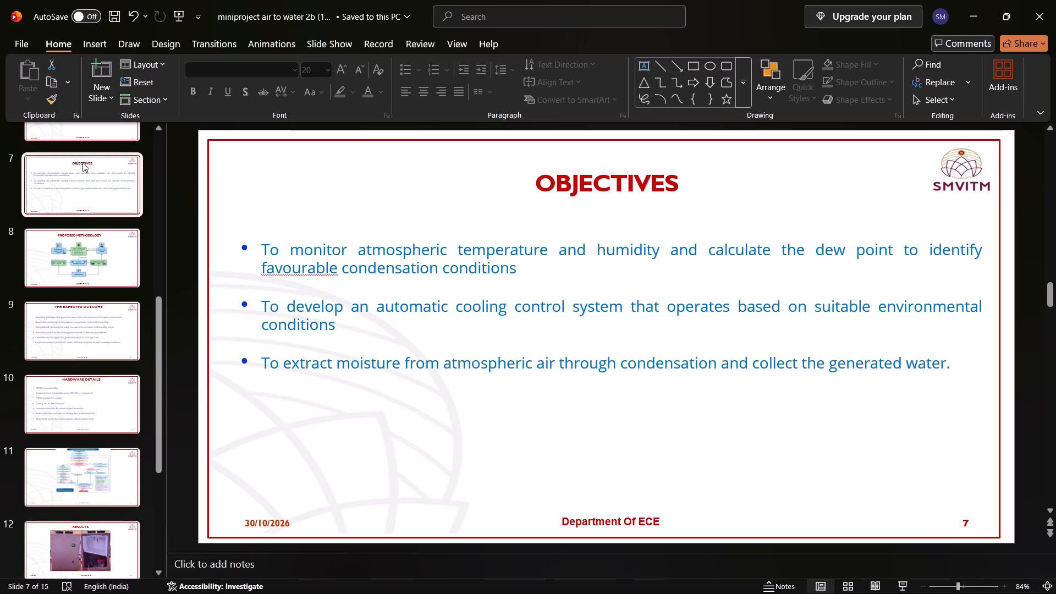
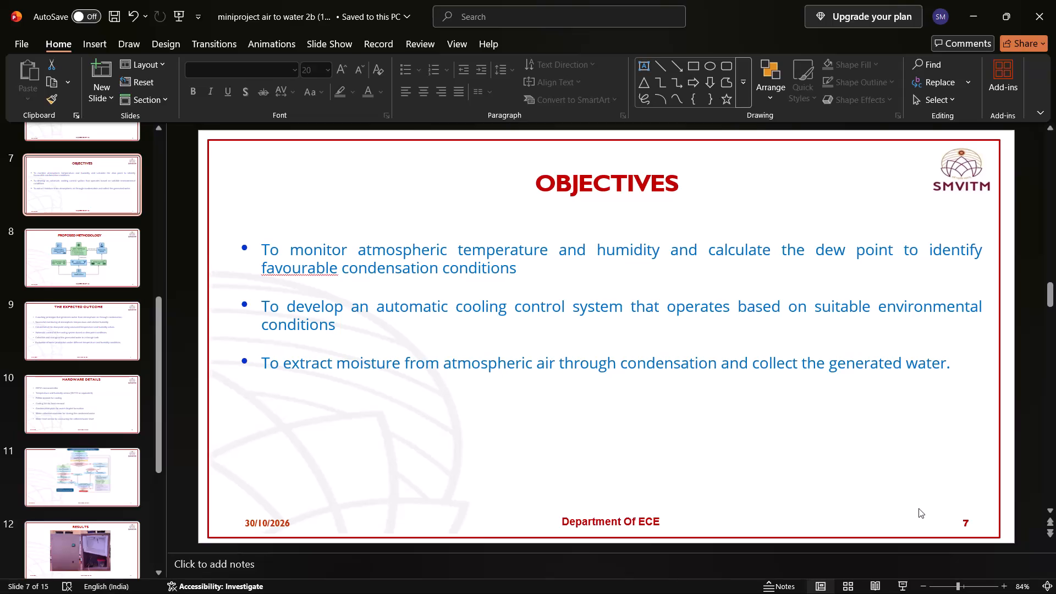
# Save a copy of the presentation as "miniproject air to water 2b (12345)" in the Sumukha24 folder on drive D.
pyautogui.click(23, 36)
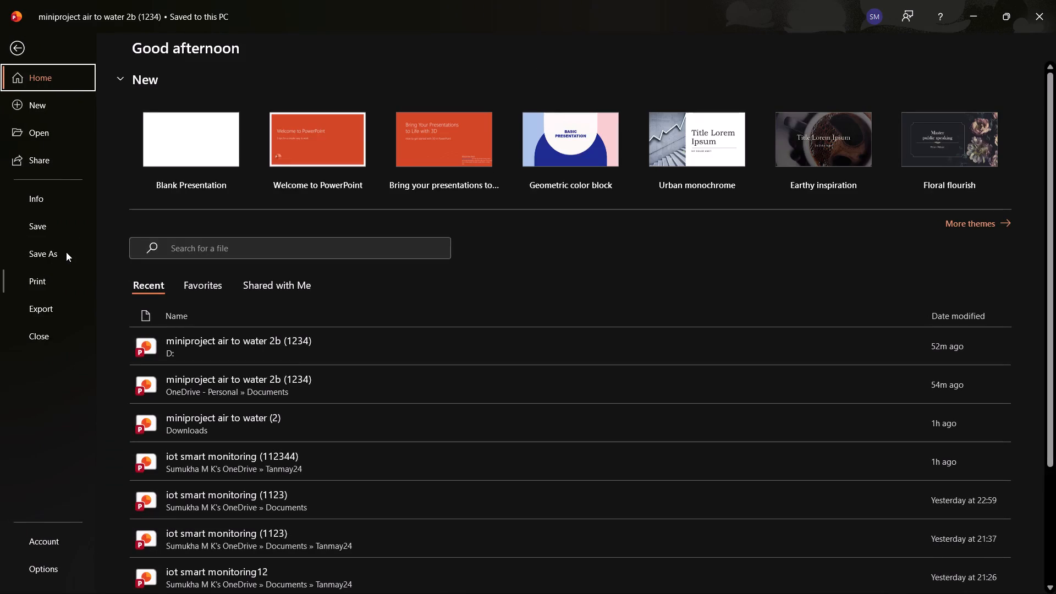
pyautogui.click(66, 252)
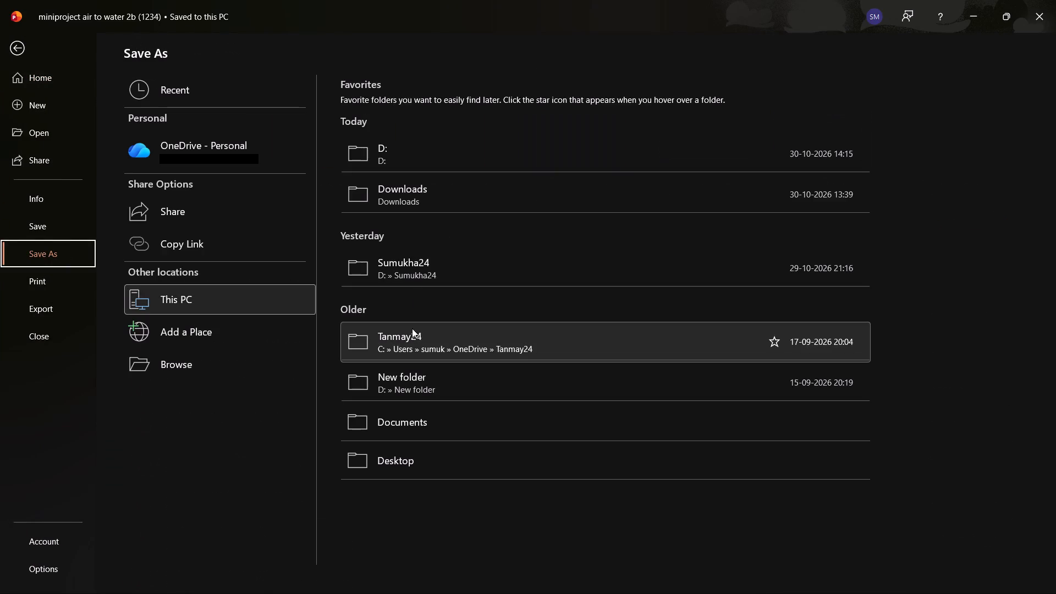
pyautogui.click(414, 272)
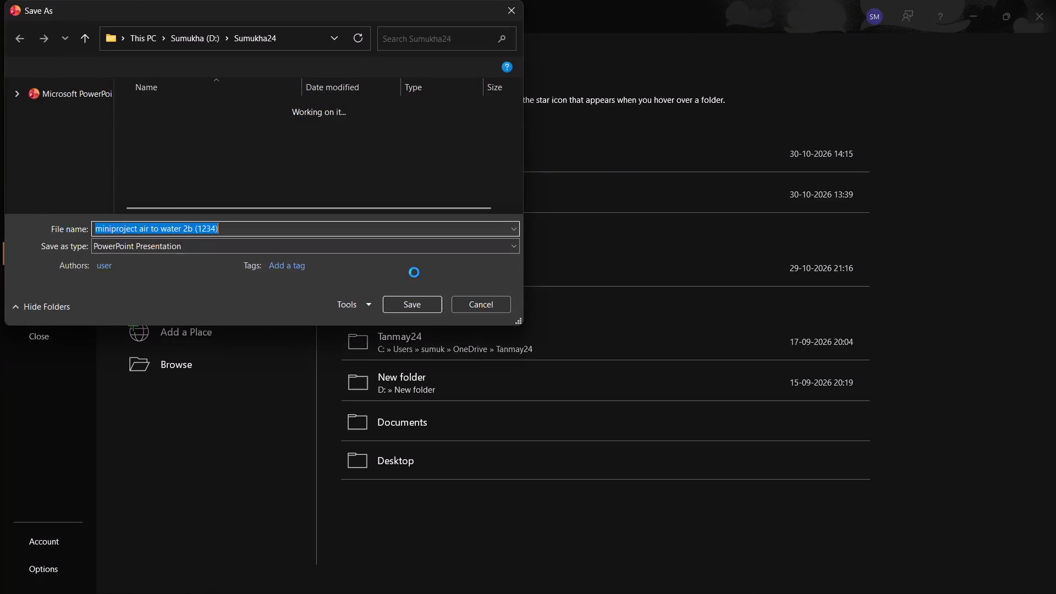
pyautogui.click(244, 222)
pyautogui.click(229, 229)
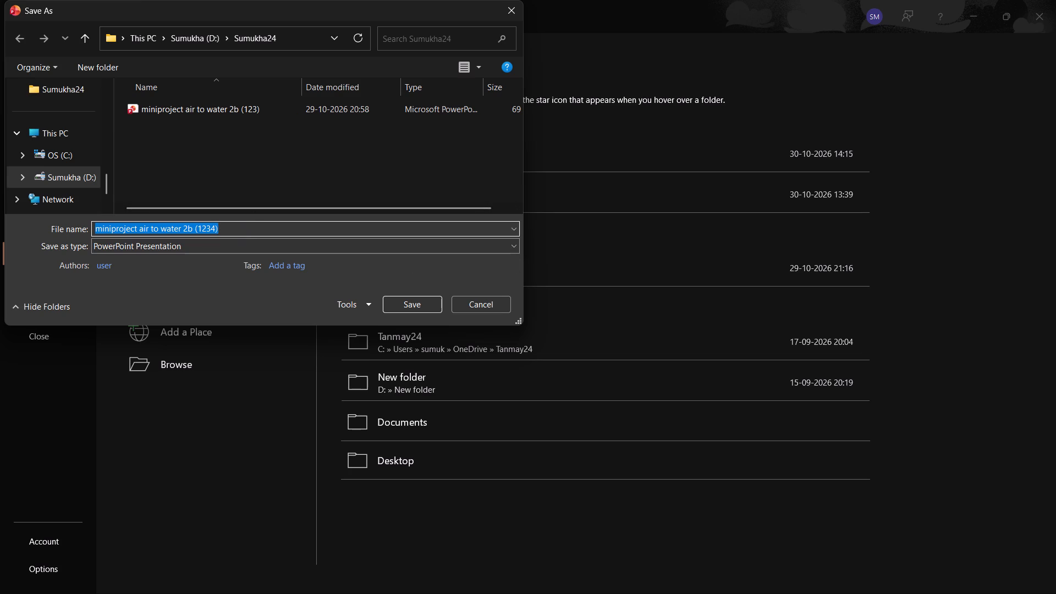
pyautogui.press('Left')
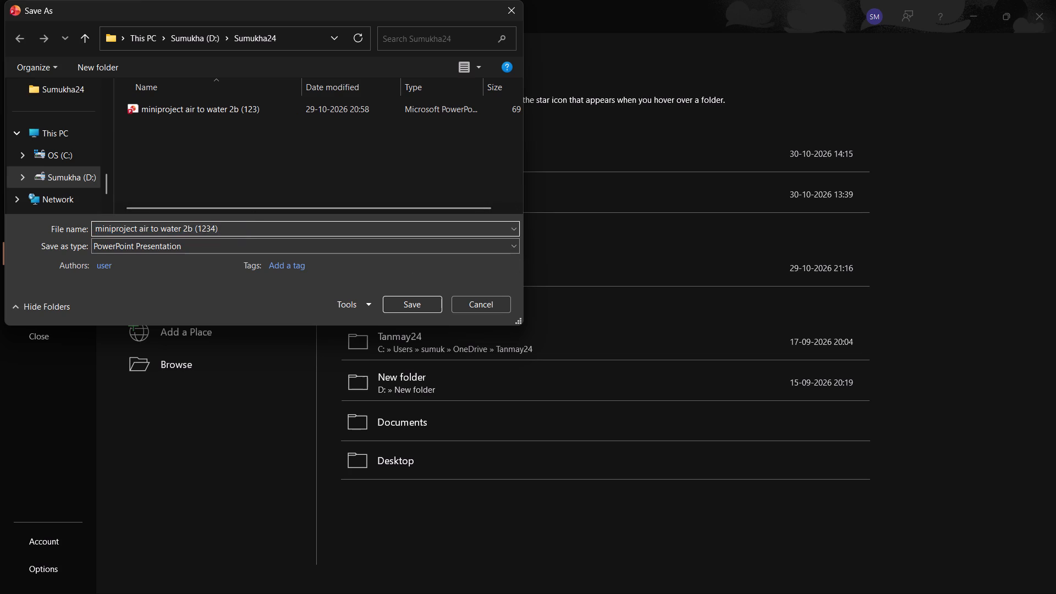
pyautogui.press('5')
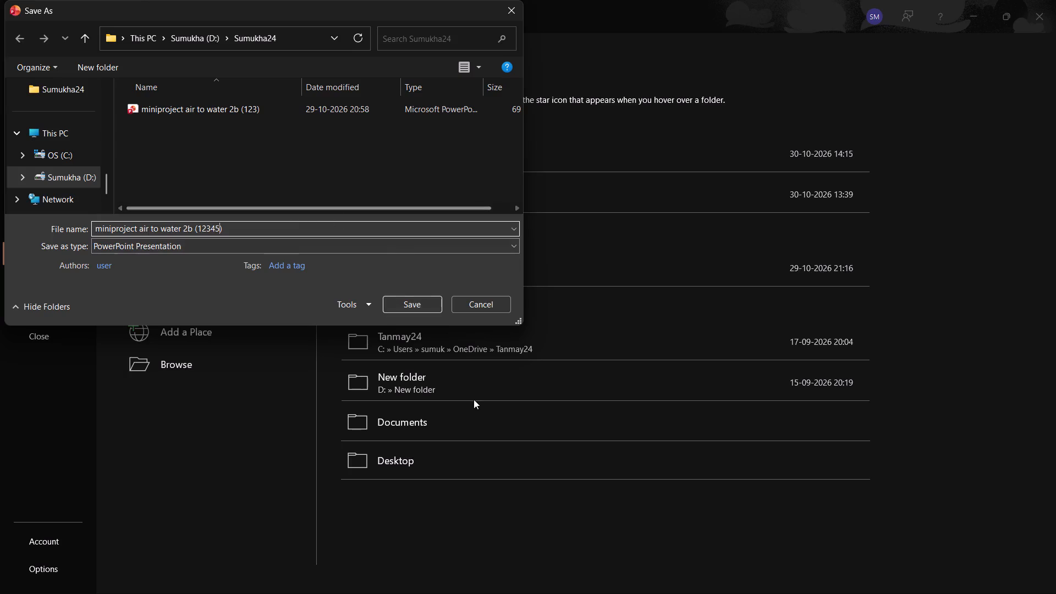
pyautogui.click(421, 301)
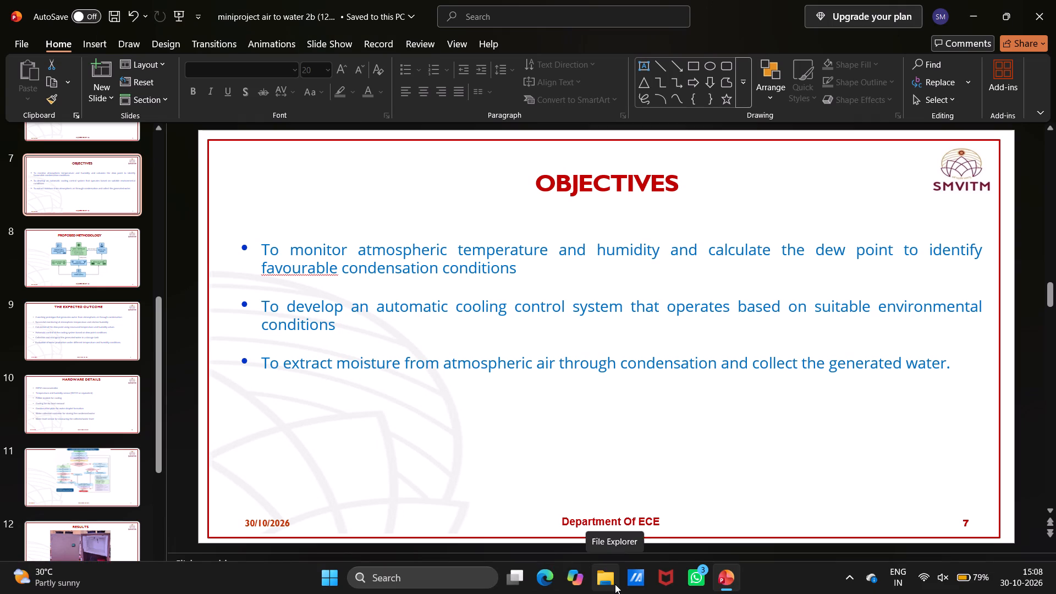
# Close the presentation and reopen the saved copy "miniproject air to water 2b (12345)" from the recent files in File Explorer.
pyautogui.click(615, 584)
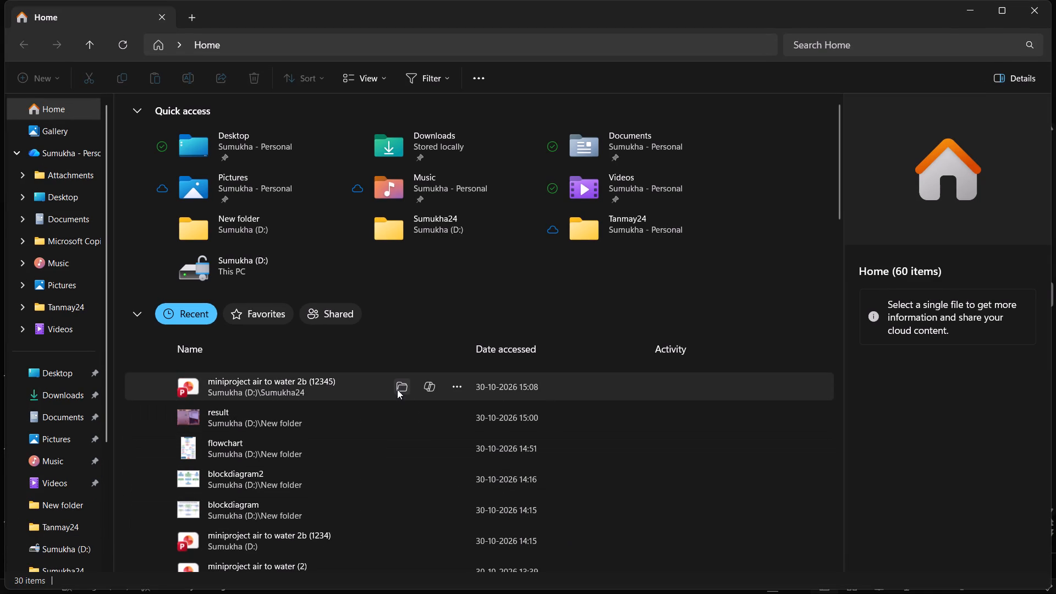
pyautogui.doubleClick(354, 395)
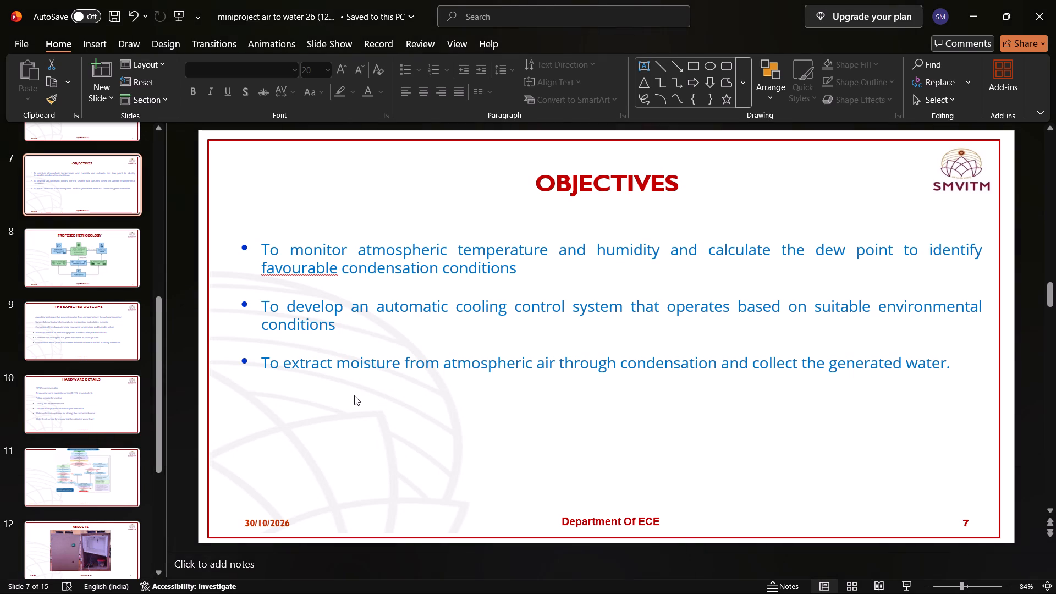
pyautogui.click(1055, 1)
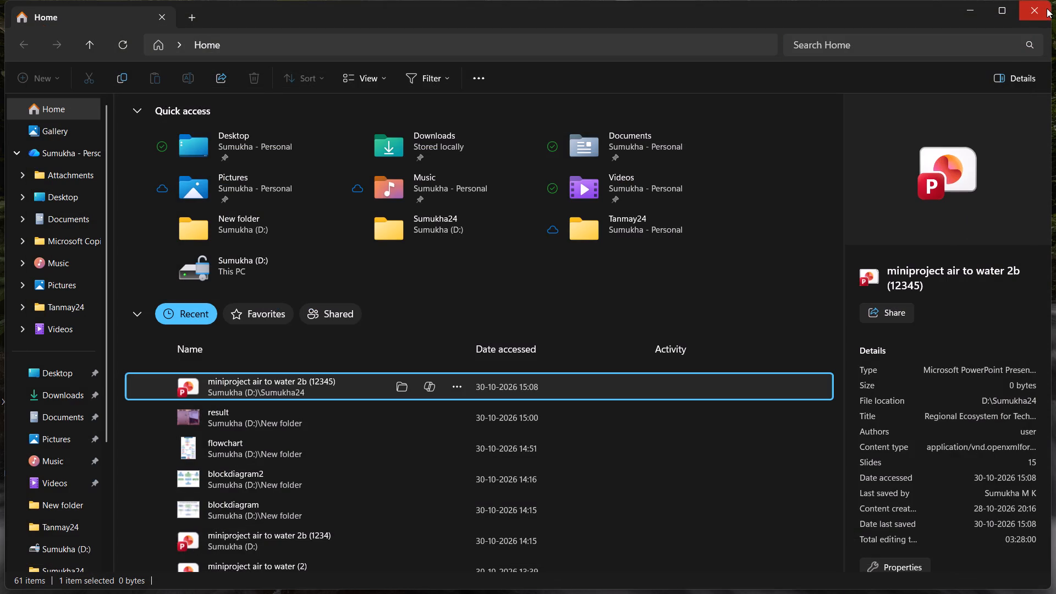
pyautogui.click(1047, 8)
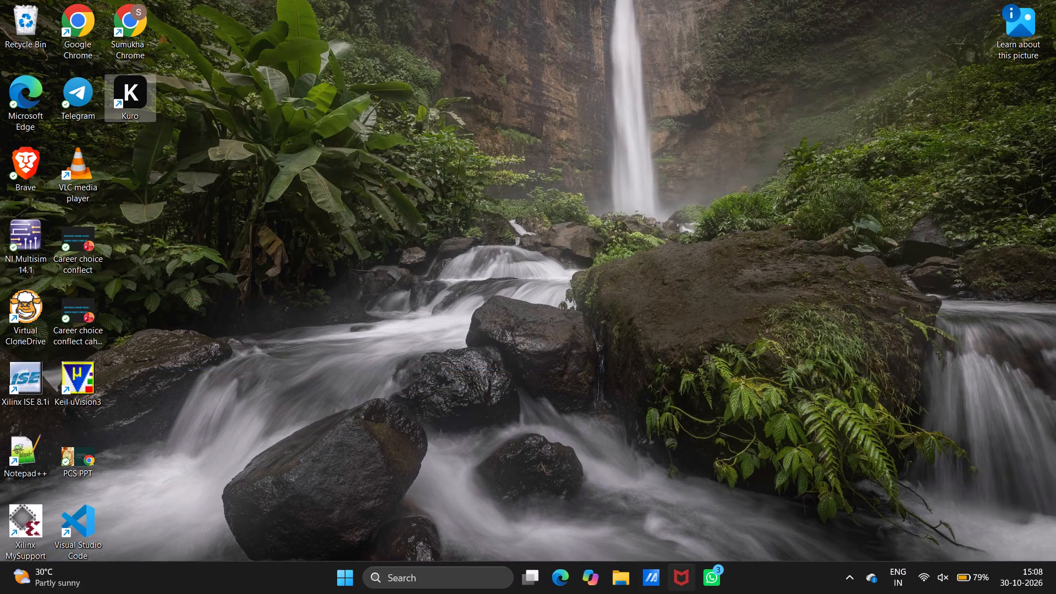
pyautogui.click(628, 584)
pyautogui.doubleClick(348, 382)
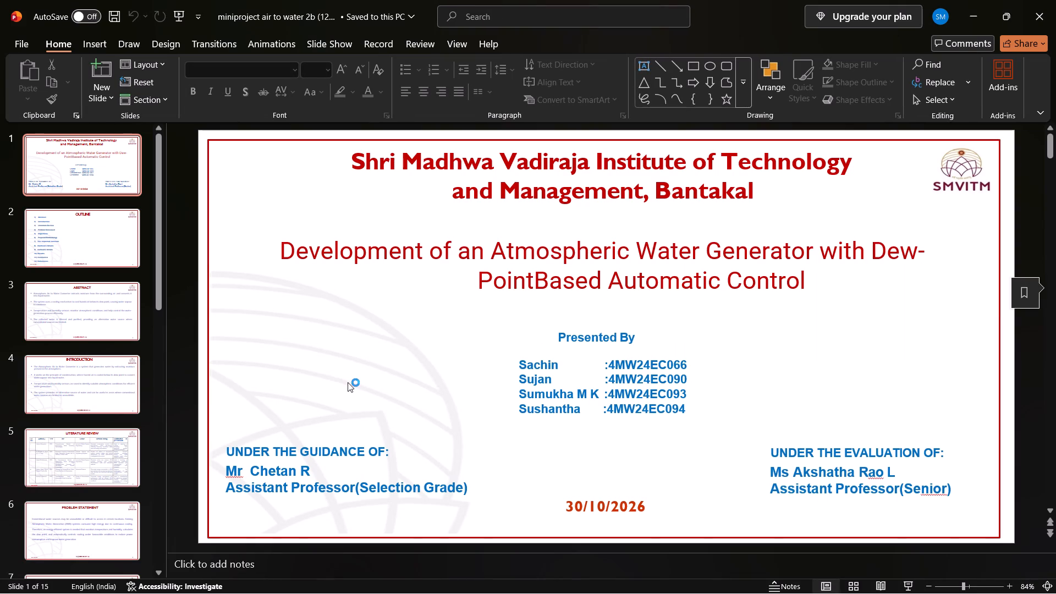
# Run the slide show from the title slide to check the slides, including Proposed Methodology and Results, and end it at Hardware Details.
pyautogui.click(178, 18)
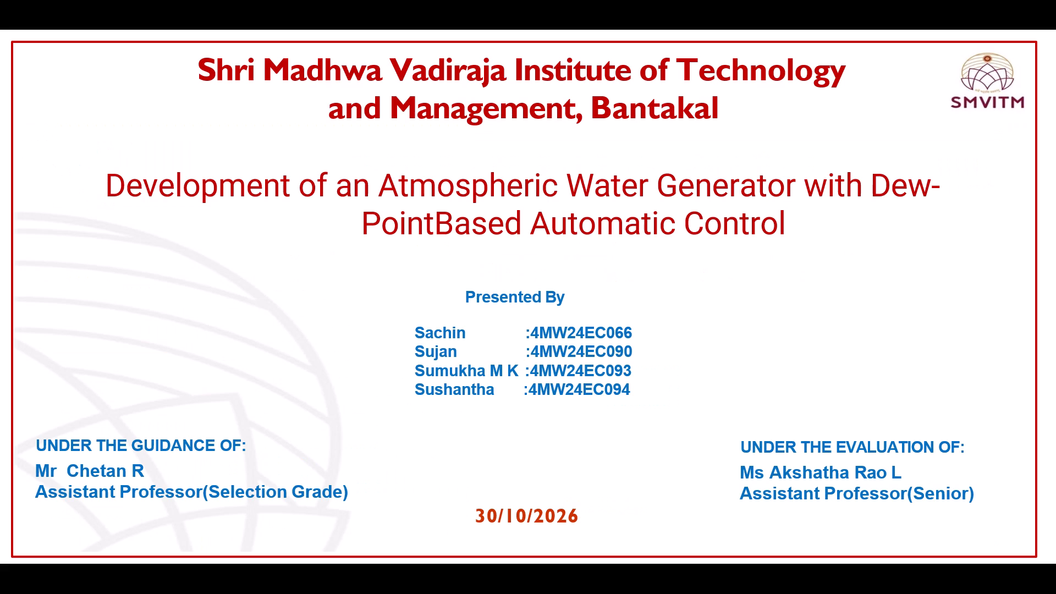
pyautogui.press('Right')
pyautogui.press('Right')
pyautogui.press('Right')
pyautogui.press('Right')
pyautogui.press('Right')
pyautogui.press('Right')
pyautogui.press('Right')
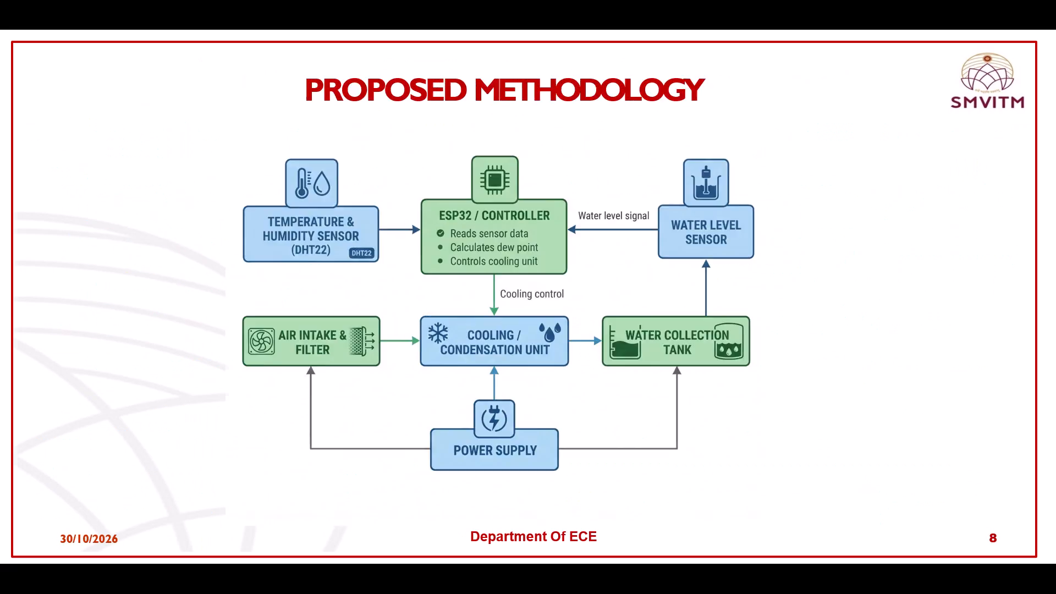
pyautogui.press('Right')
pyautogui.press('Right')
pyautogui.press('Right')
pyautogui.press('Right')
pyautogui.press('Right')
pyautogui.press('Left')
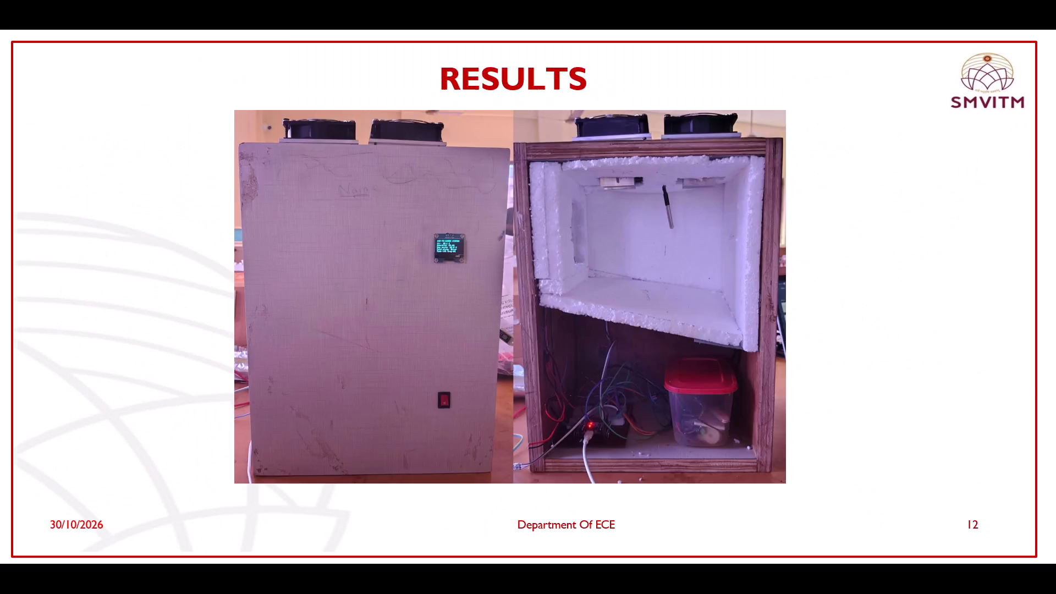
pyautogui.press('Left')
pyautogui.press('Right')
pyautogui.press('Right')
pyautogui.press('Right')
pyautogui.press('Left')
pyautogui.press('Left')
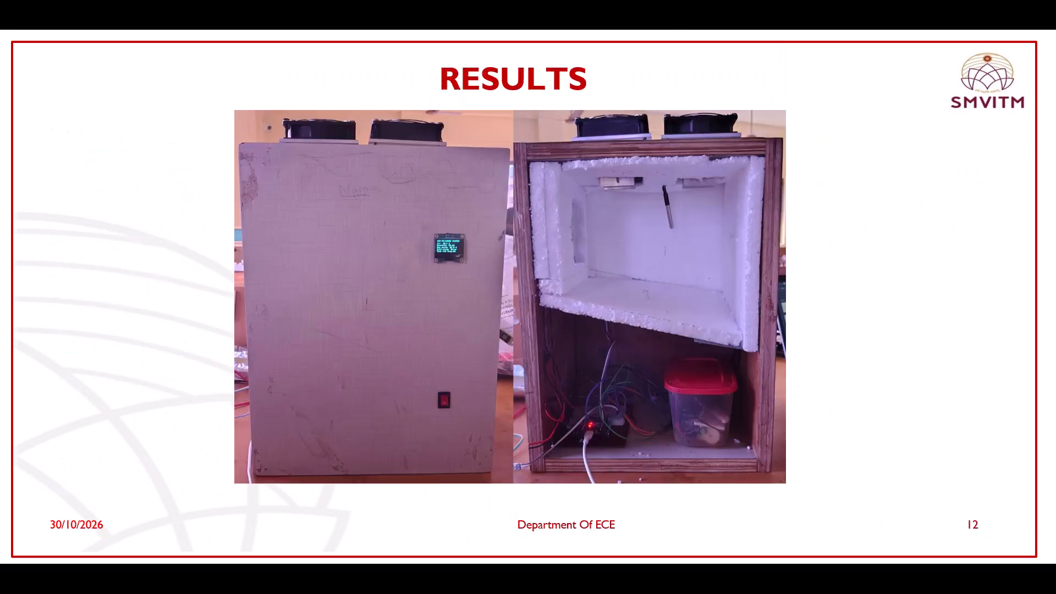
pyautogui.press('Left')
pyautogui.press('Left')
pyautogui.press('Escape')
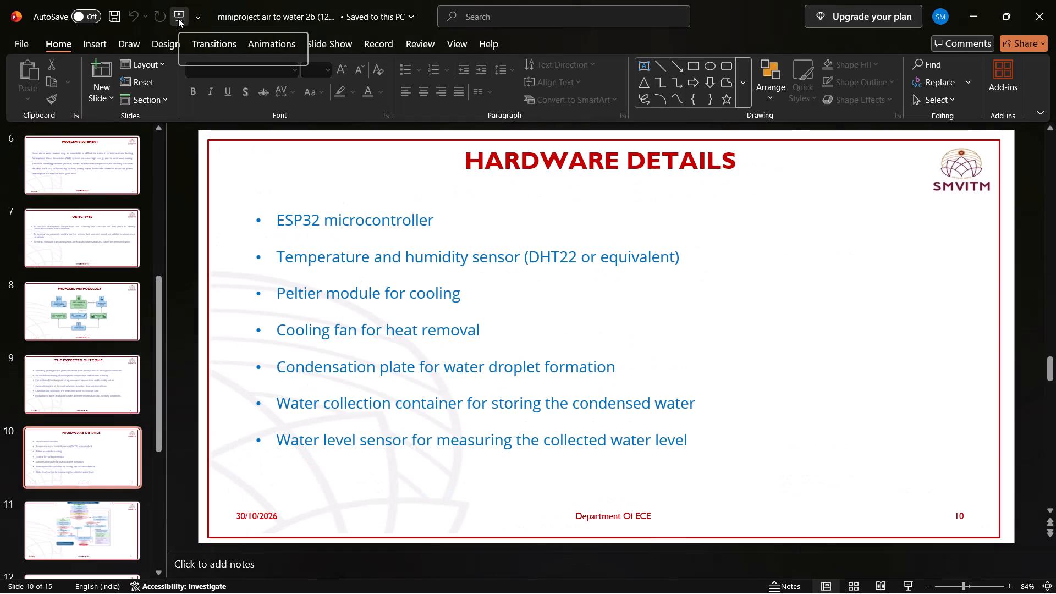
pyautogui.press('Escape')
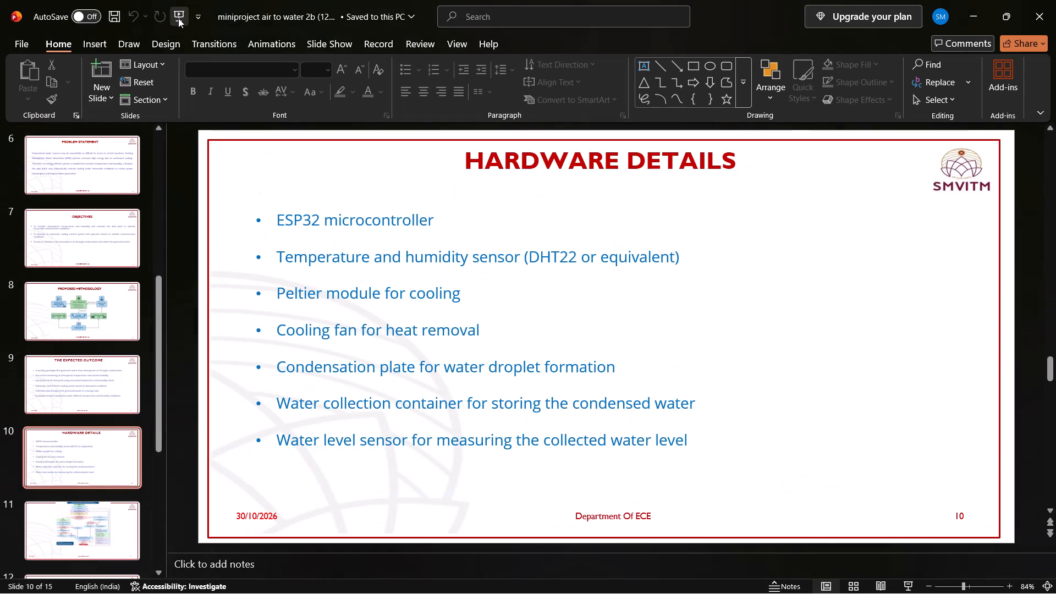